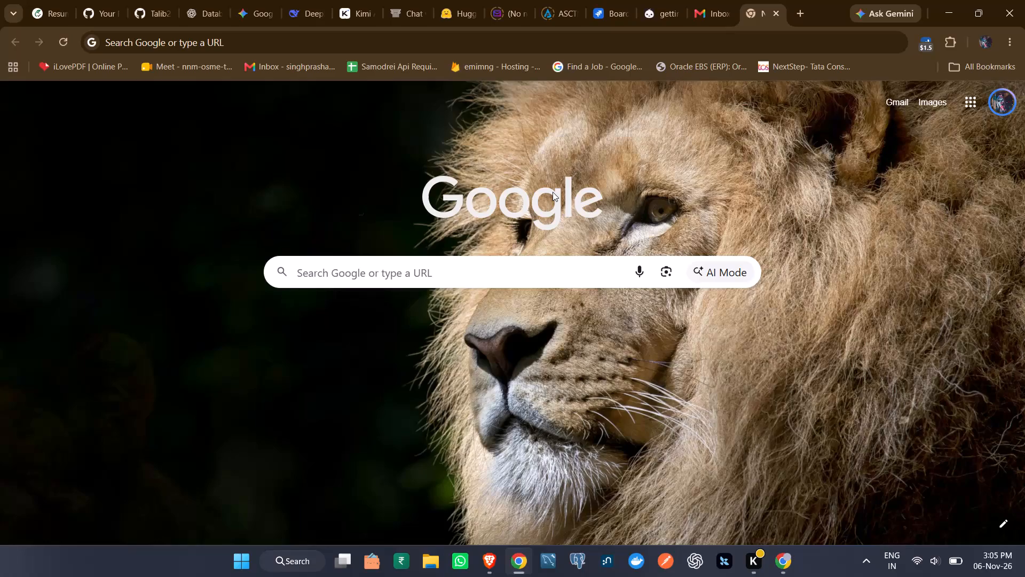
Switch to HisaabKitab and start a new product entry named Jhadu Seek C.
click(393, 553)
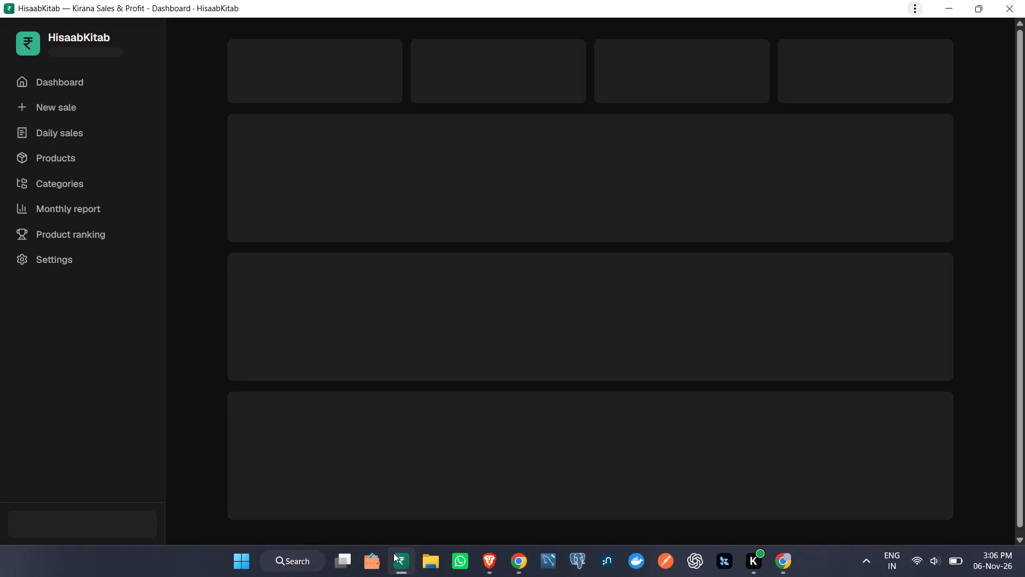
click(86, 152)
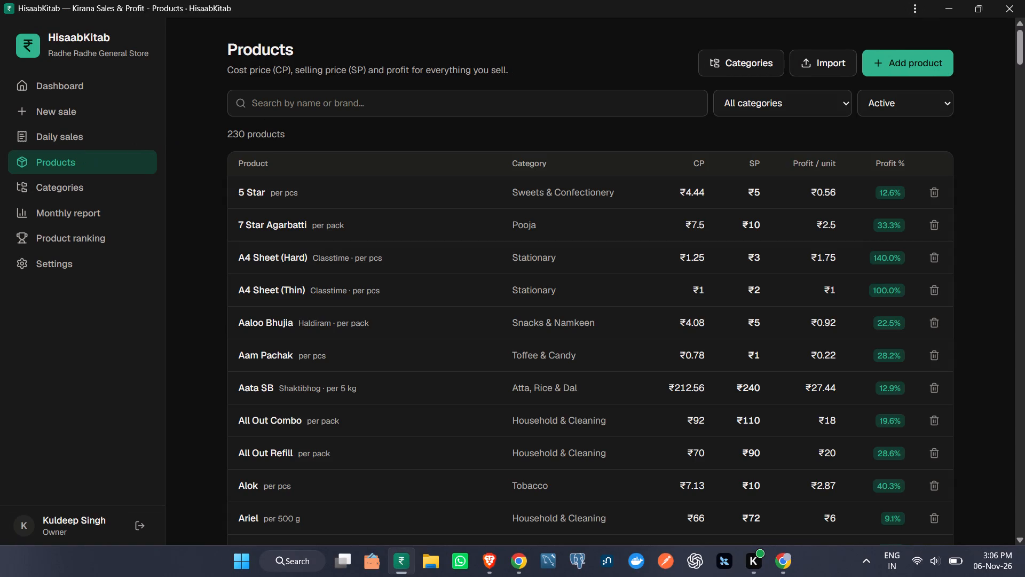
click(905, 61)
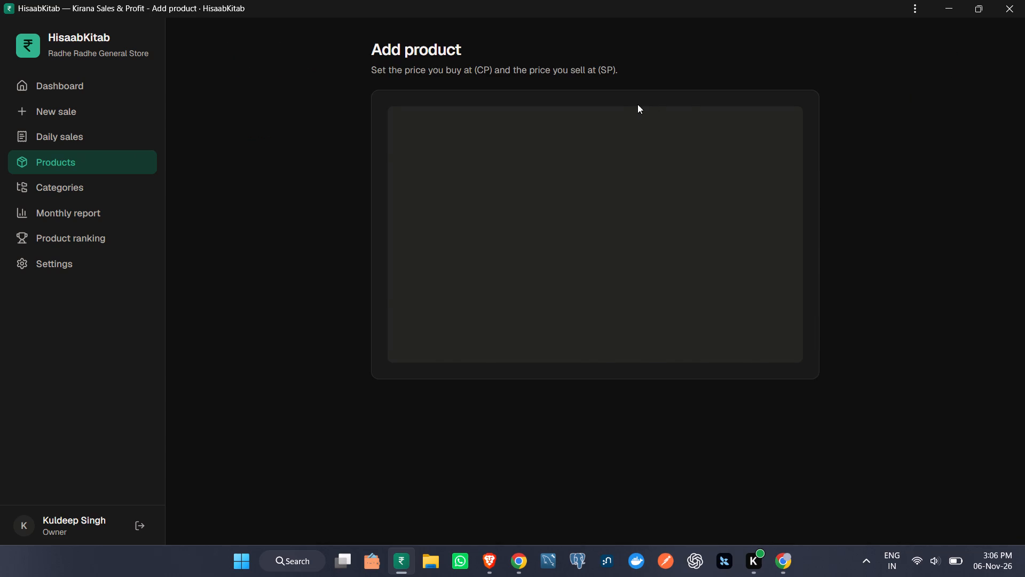
text(Jha)
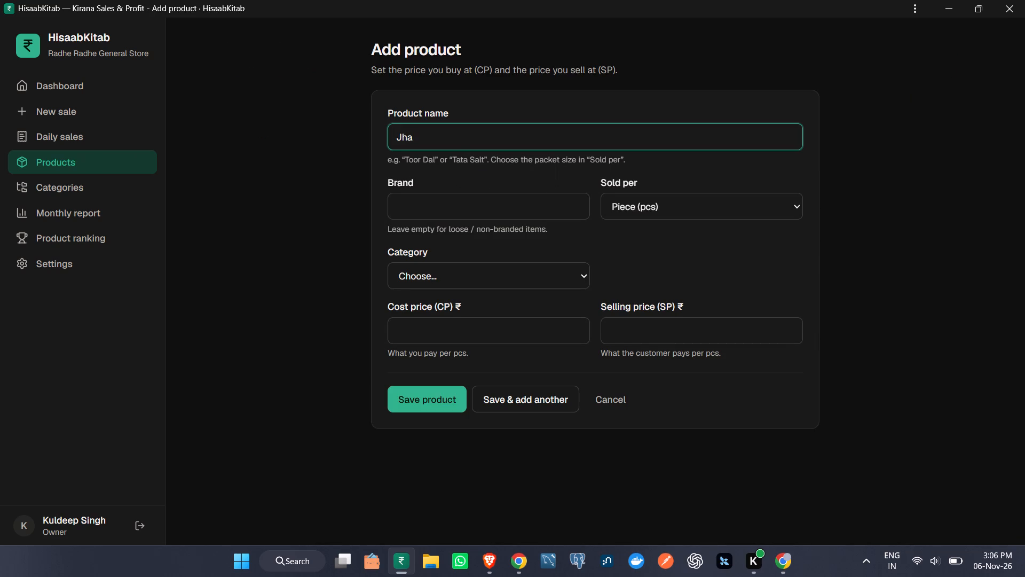
text(du)
key(space)
text(Seek)
key(space)
key(shift+c)
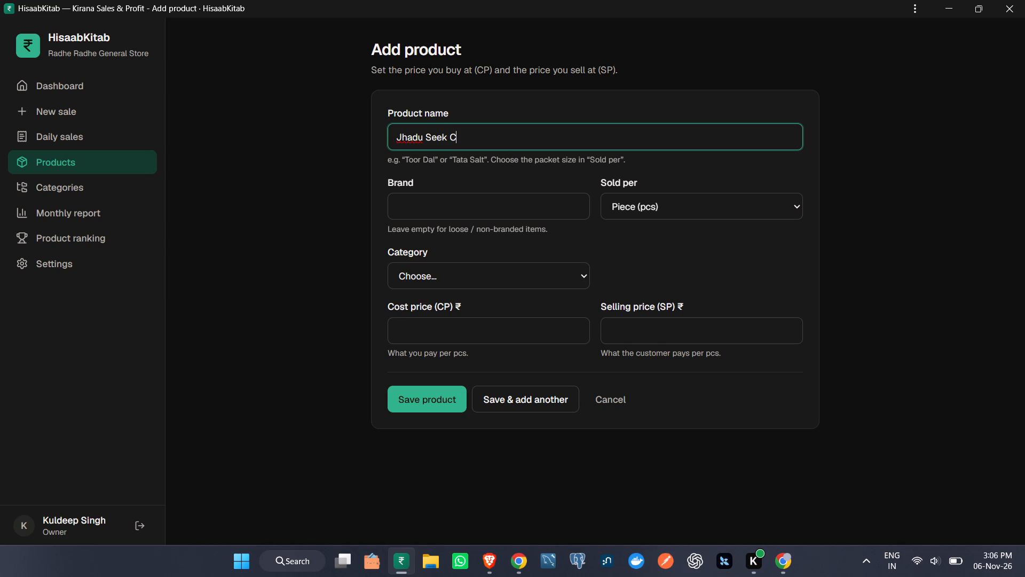
Assign the product to Household & Cleaning, set cost price ₹33 and selling price ₹50, and save it.
click(503, 275)
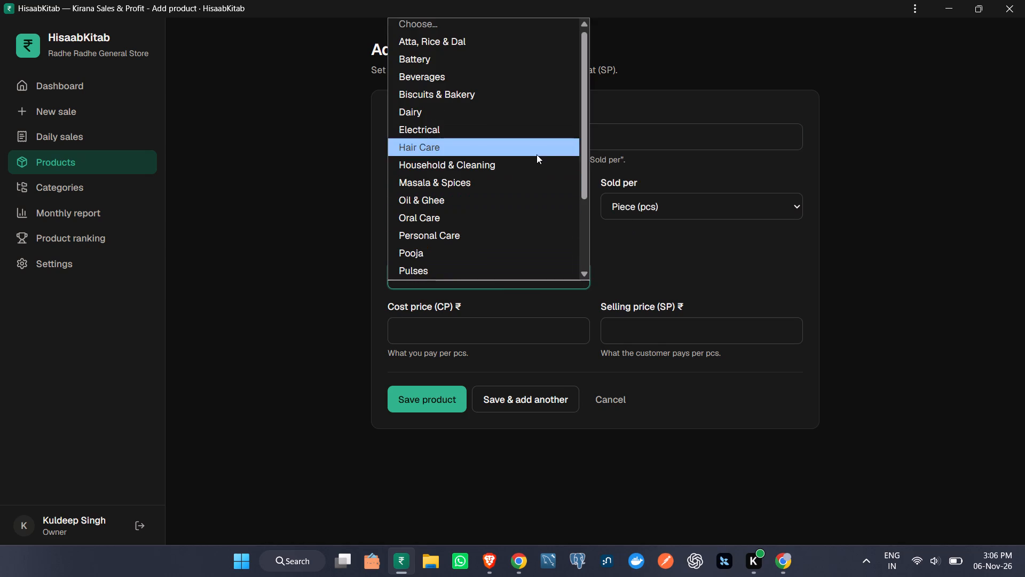
click(537, 166)
click(482, 324)
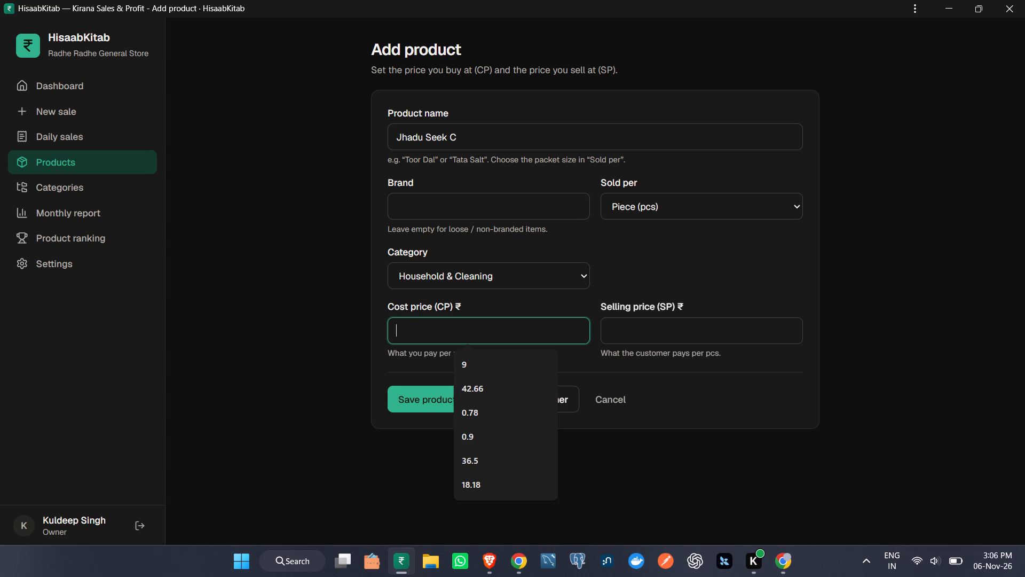
text(33)
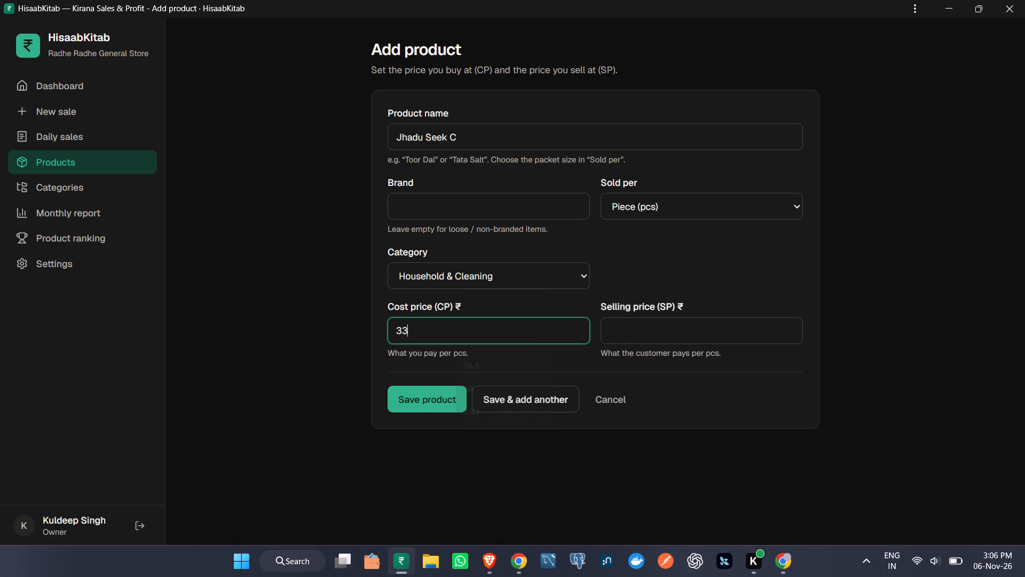
click(639, 328)
text(50)
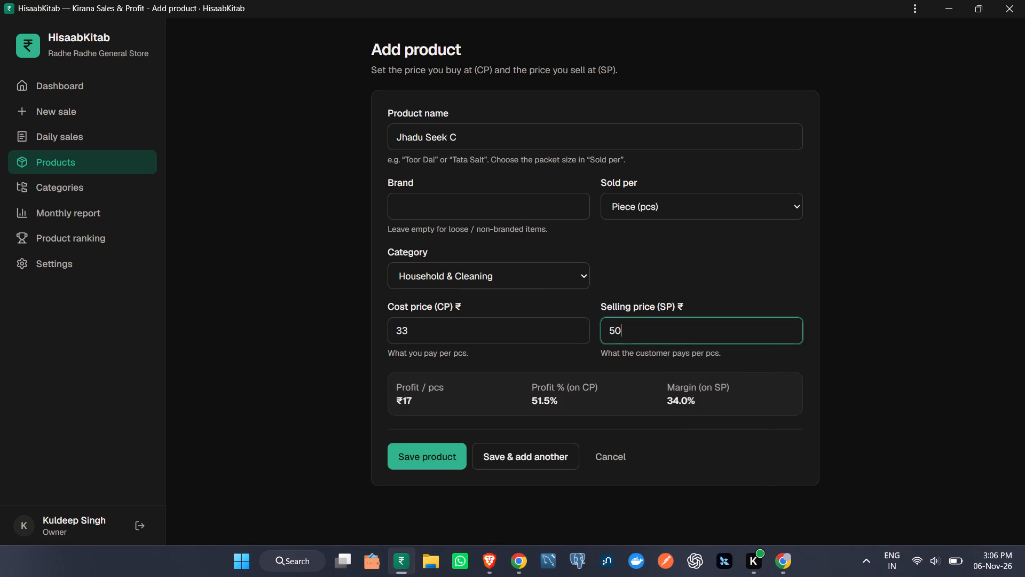
click(439, 454)
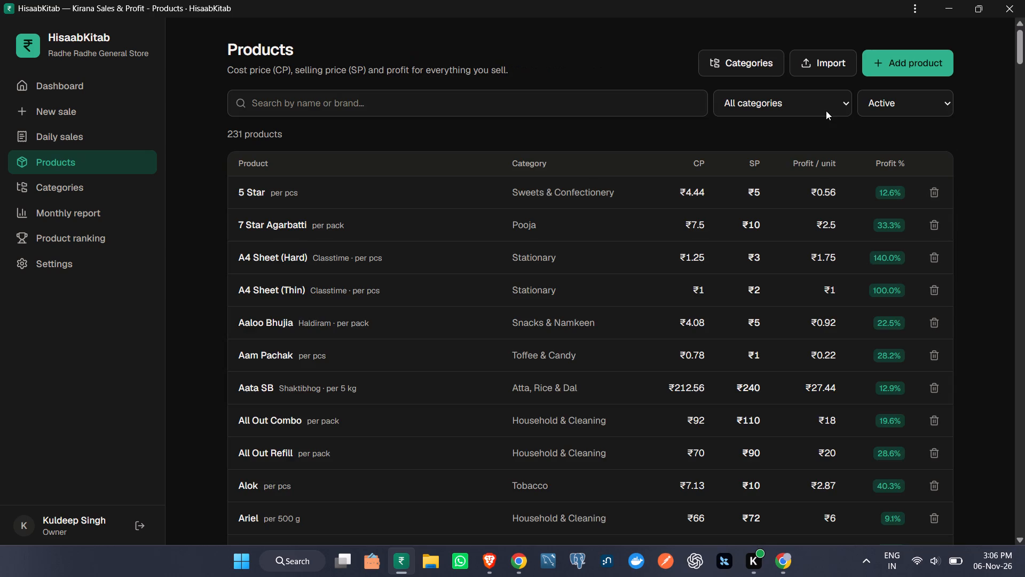
Add and save a product named Jhadu Seek B in Household & Cleaning with cost price ₹40 and selling price ₹60.
click(912, 57)
click(582, 126)
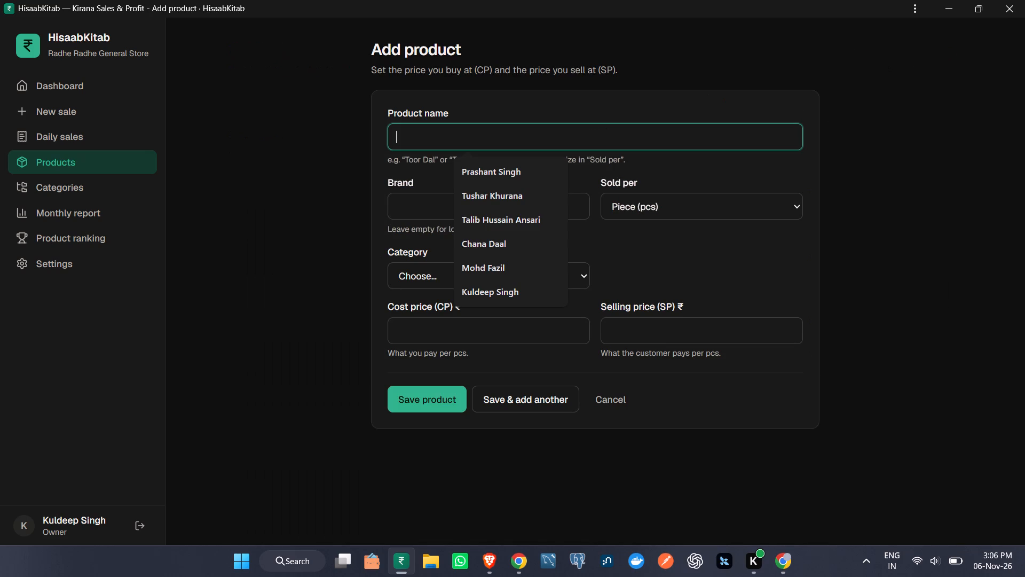
text(Jhadu)
click(523, 175)
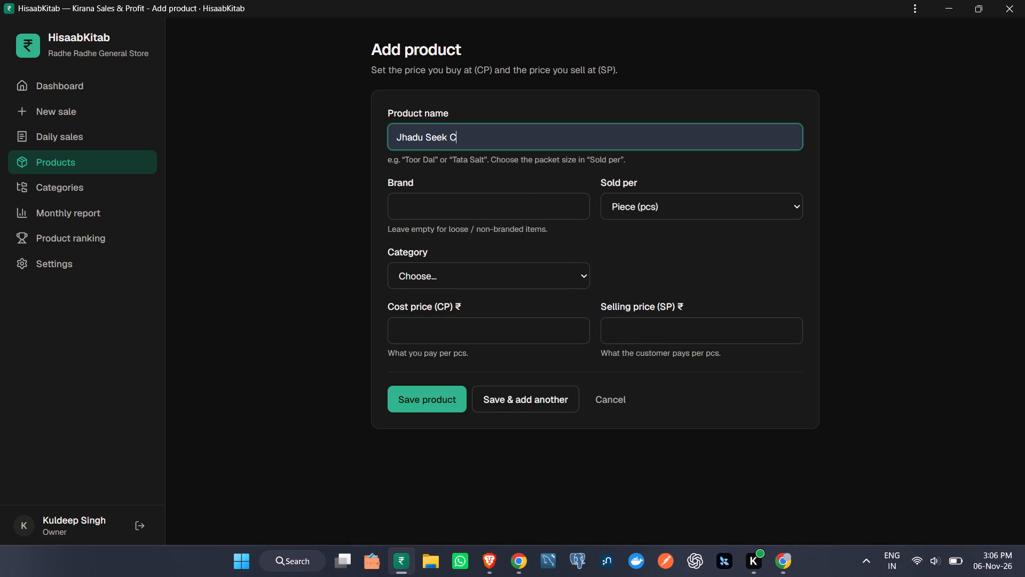
key(BackSpace)
key(shift+b)
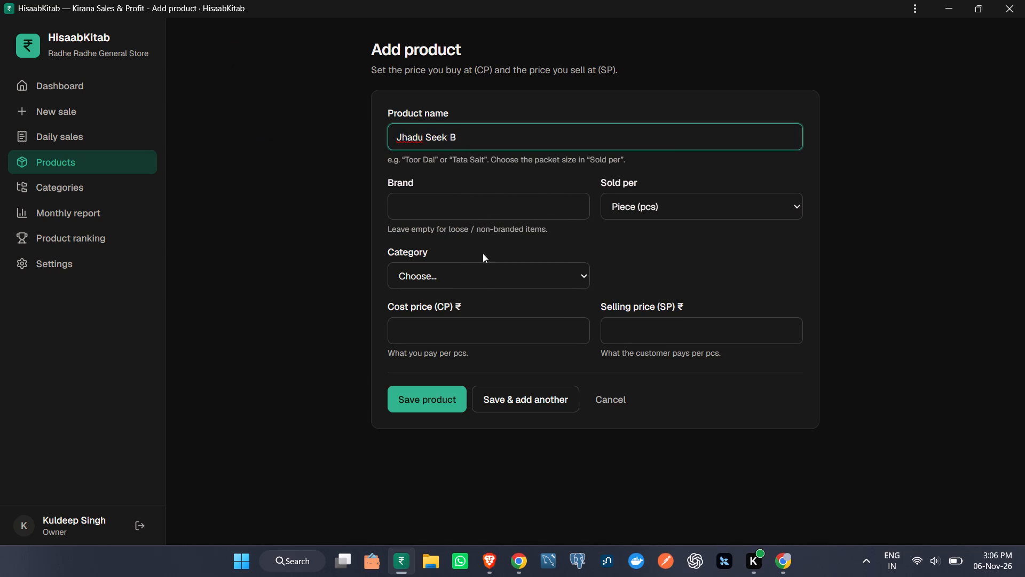
click(488, 285)
click(547, 157)
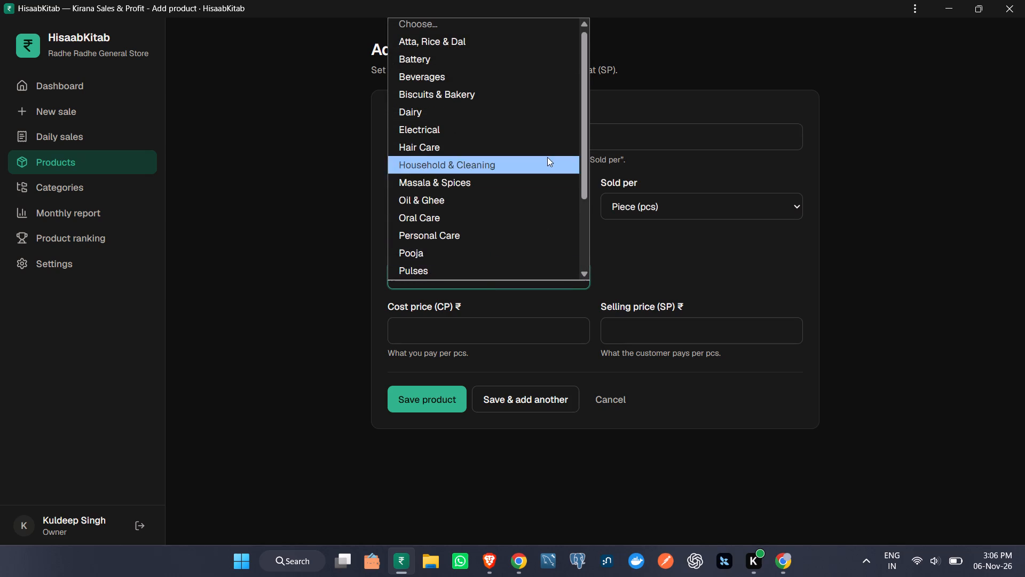
click(488, 334)
text(40)
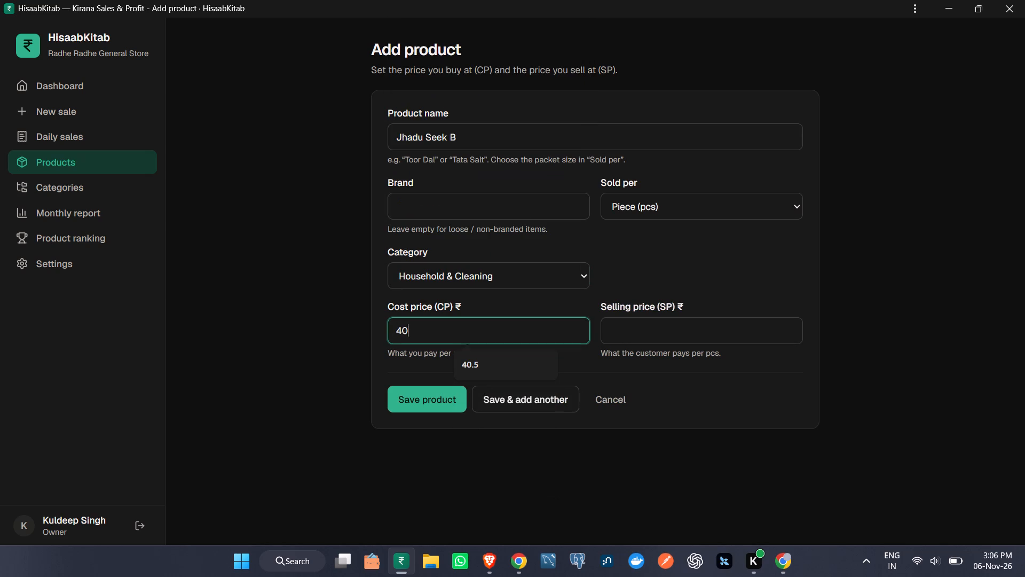
click(625, 338)
text(60)
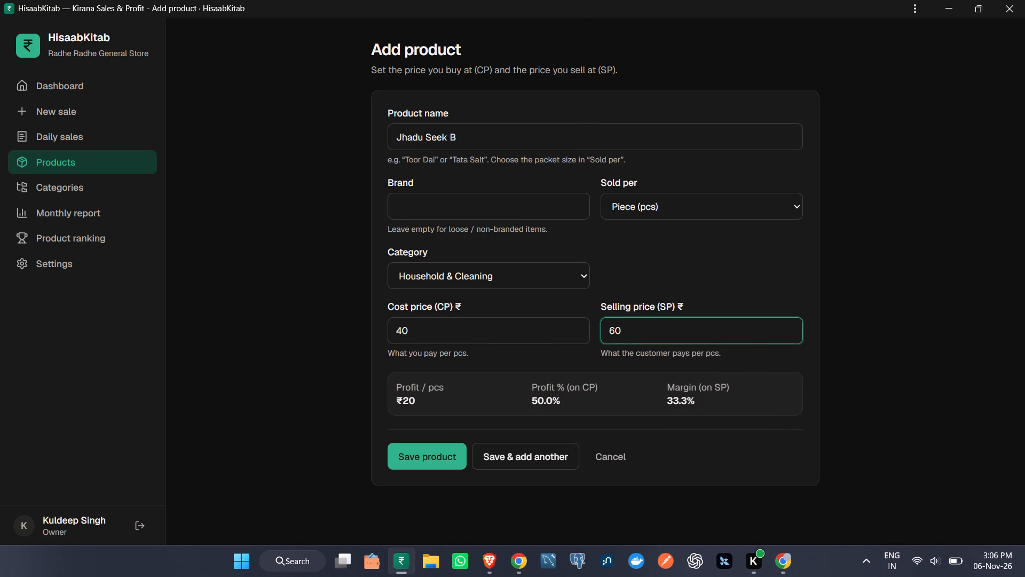
click(432, 461)
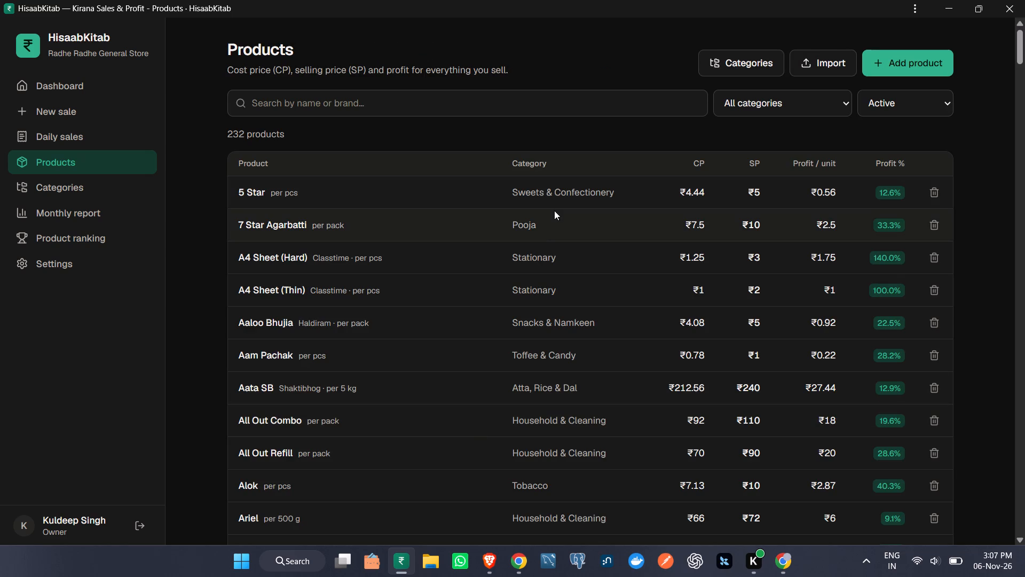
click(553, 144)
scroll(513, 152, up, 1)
Start a new sale from the dashboard, search for Jhadu, and put one Jhadu Seek B on the bill.
click(104, 90)
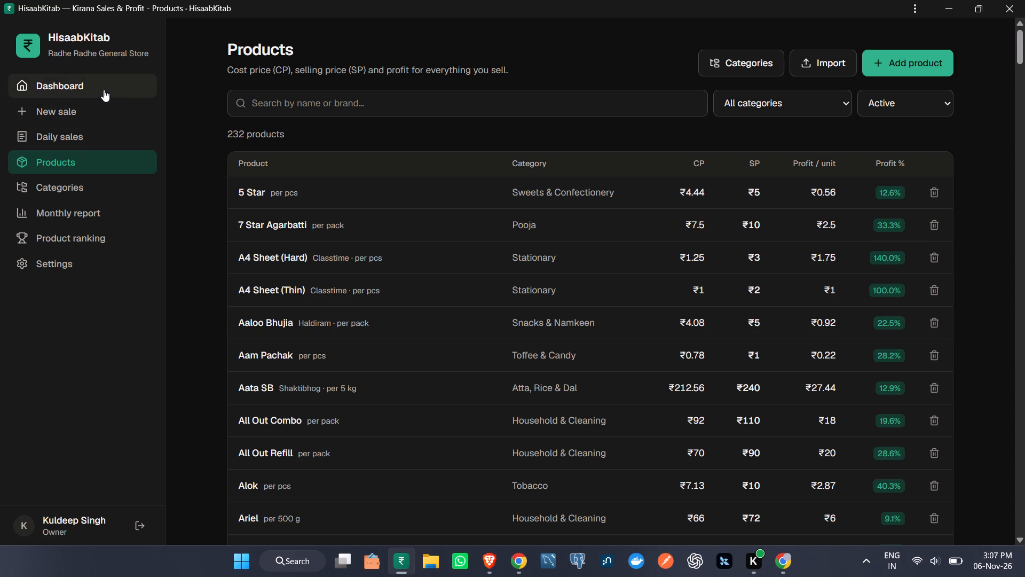
scroll(630, 149, down, 1)
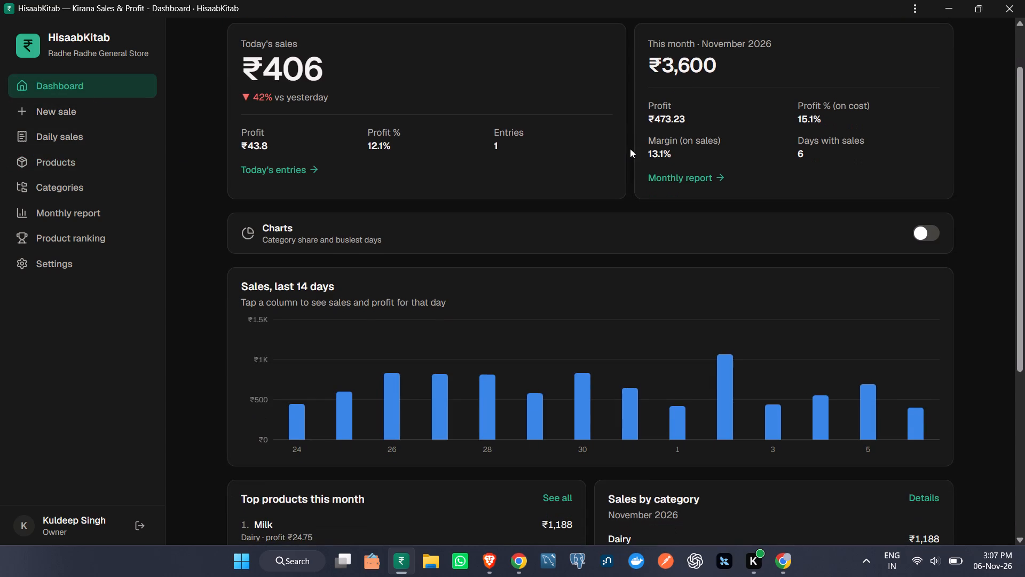
scroll(630, 149, down, 1)
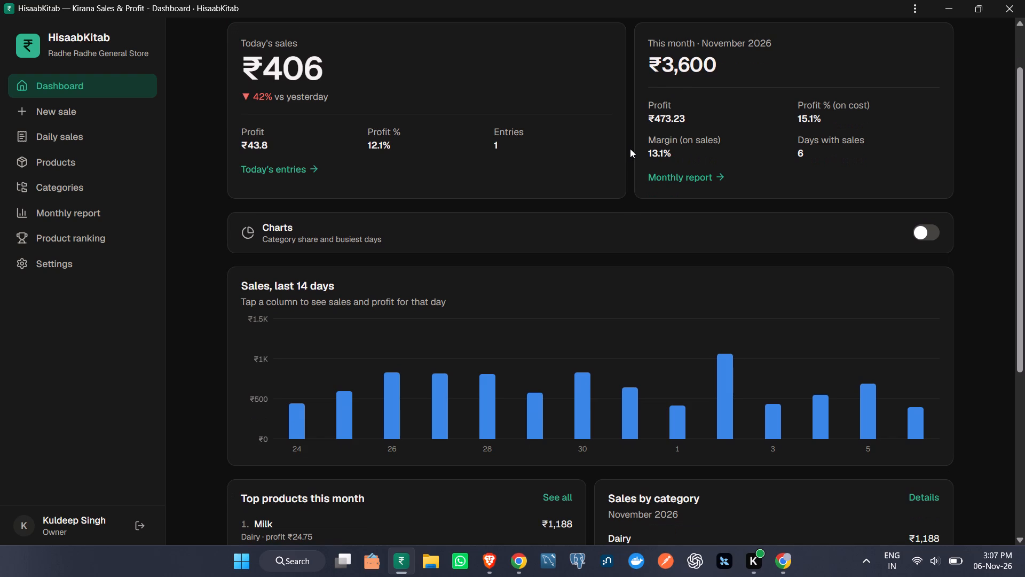
scroll(680, 168, up, 2)
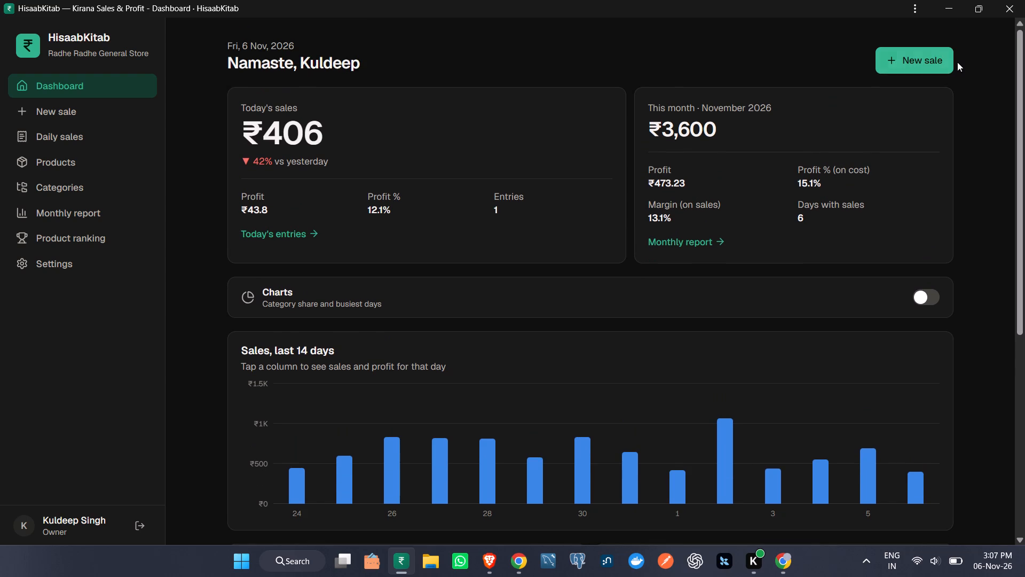
click(937, 62)
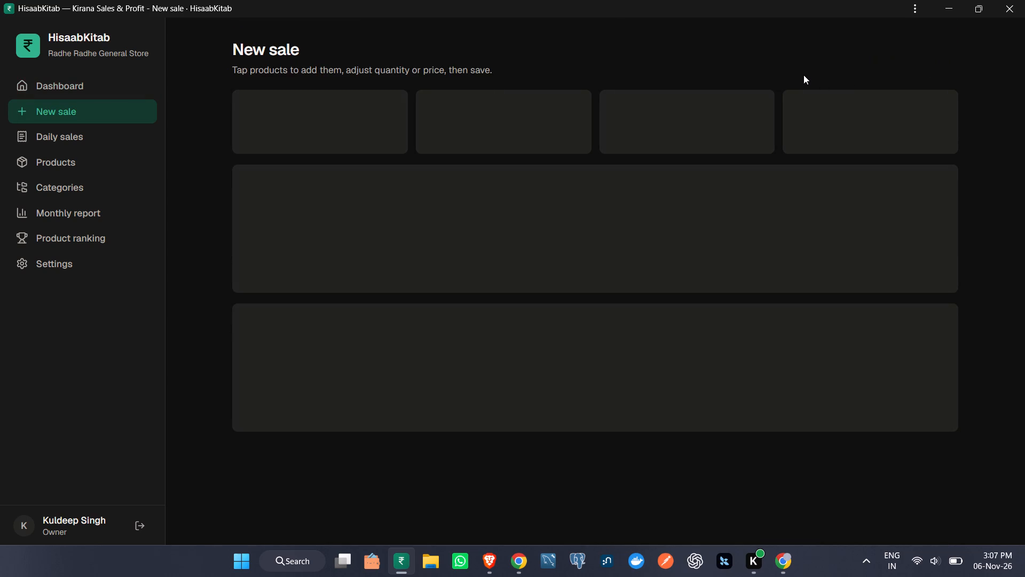
click(613, 108)
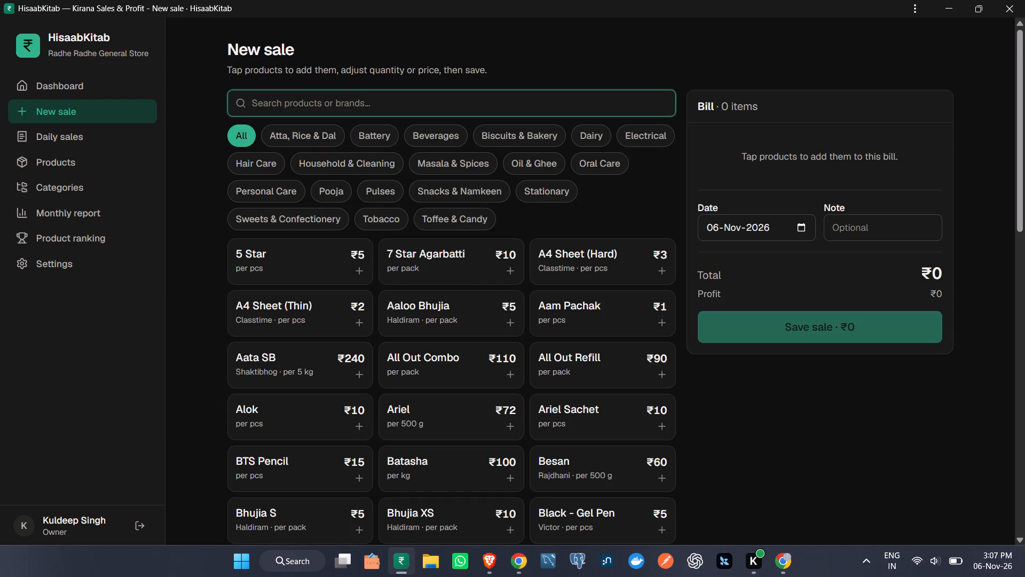
text(Jhadu)
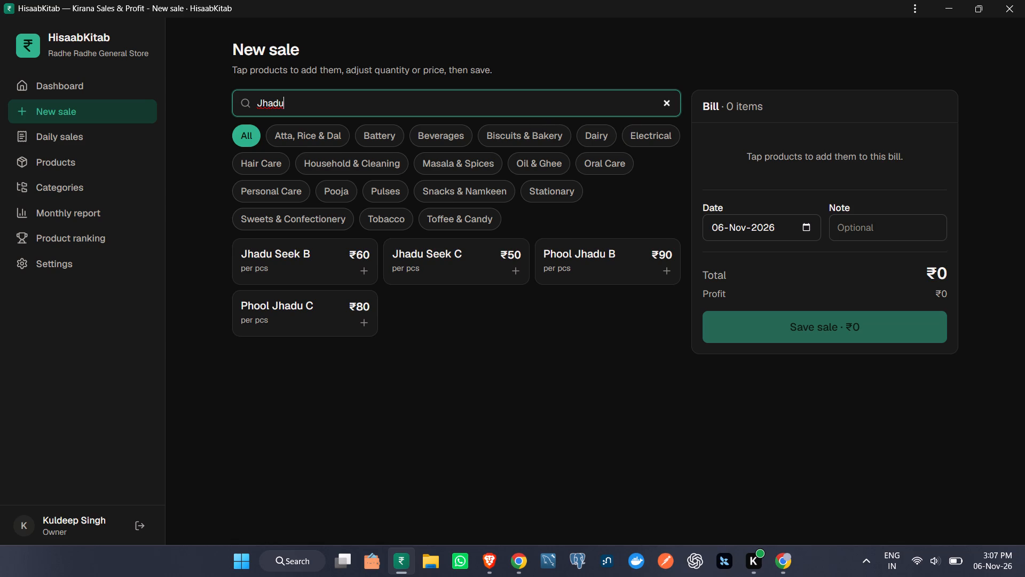
click(364, 269)
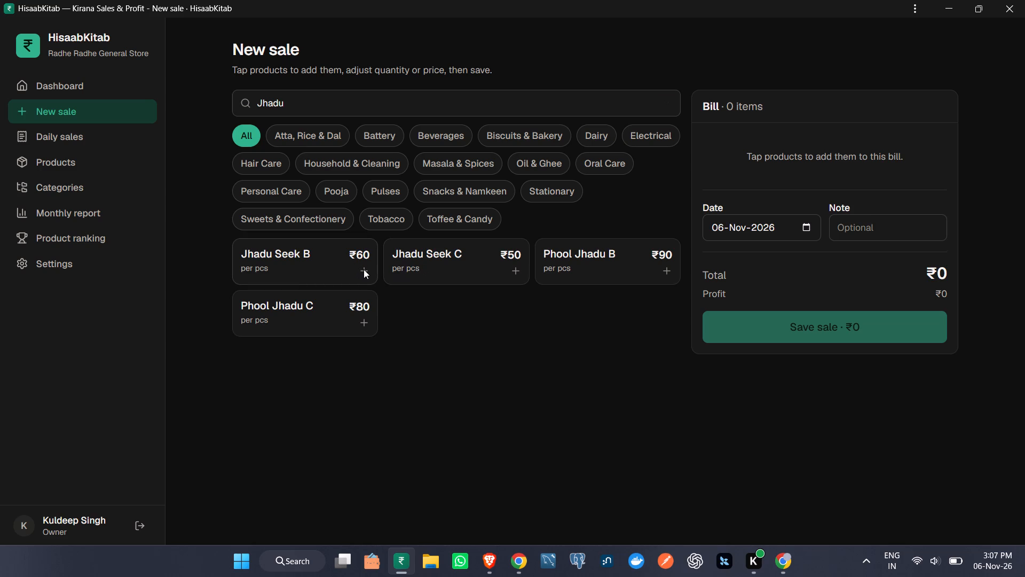
Search the sale's products for fen and add one 500 g Fena to the bill.
click(664, 104)
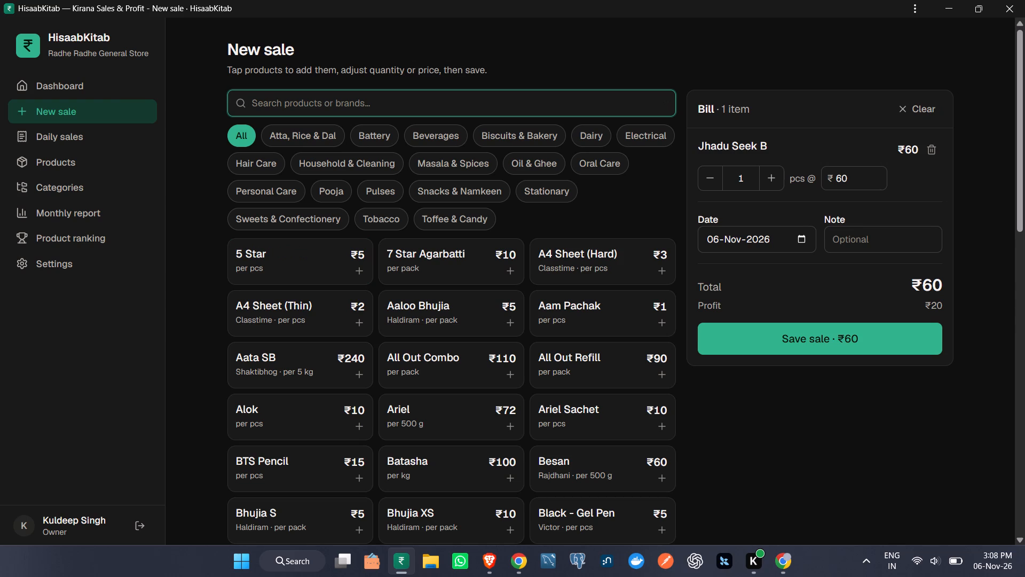
text(fen)
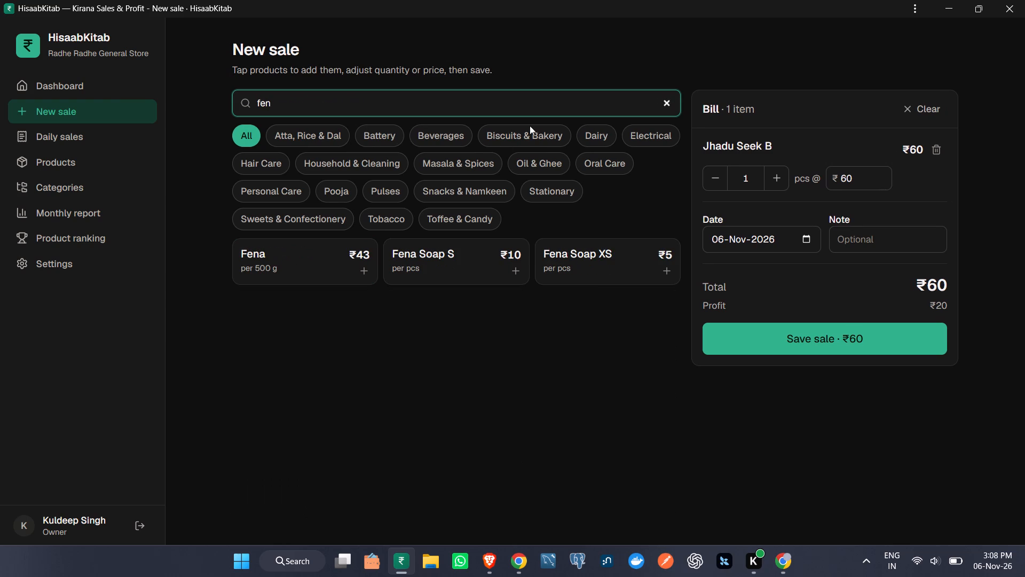
click(364, 268)
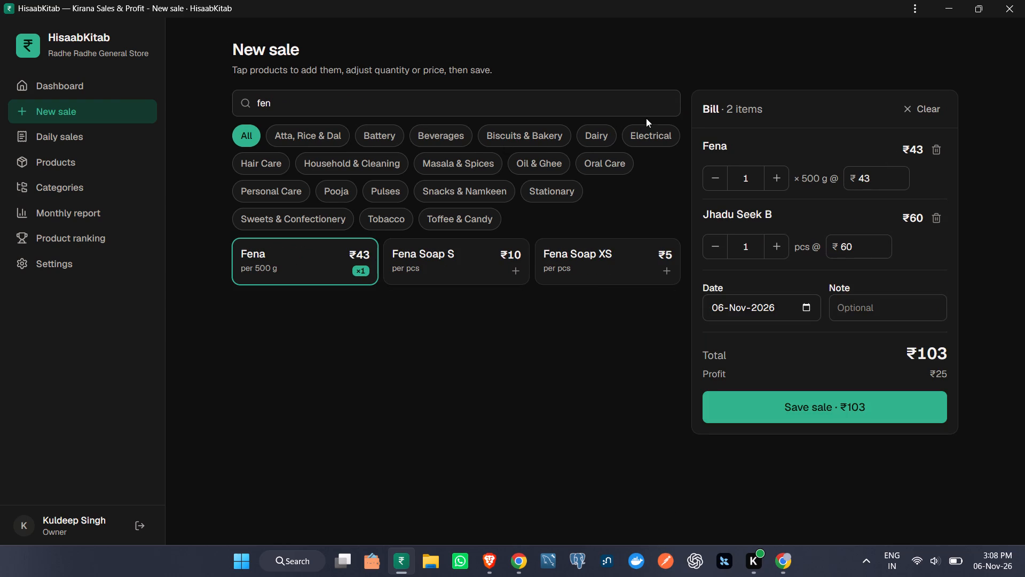
Search the sale's products for mexi and add three packs of Mexilla to the bill.
click(663, 102)
click(669, 102)
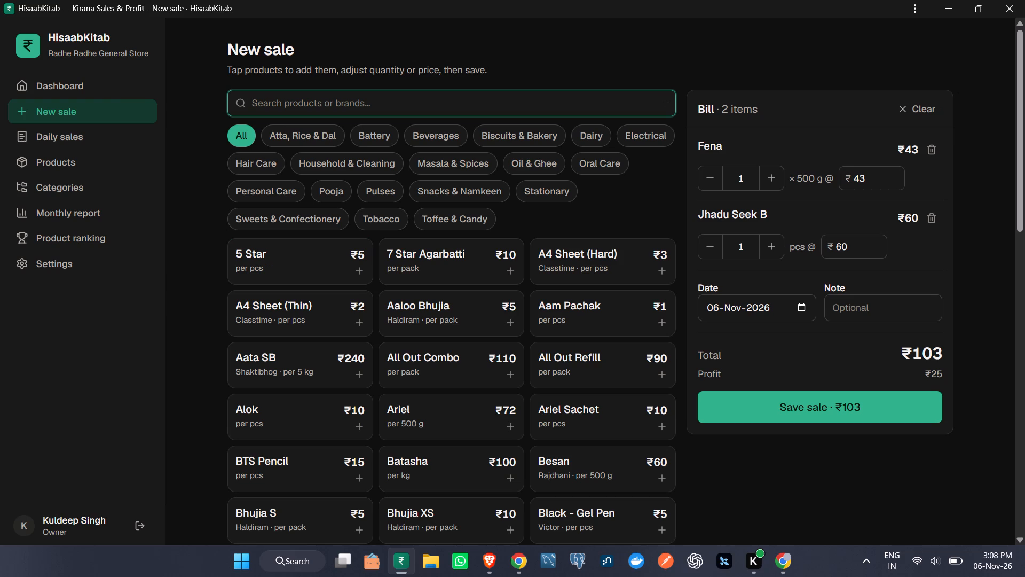
text(mexi)
triple_click(365, 270)
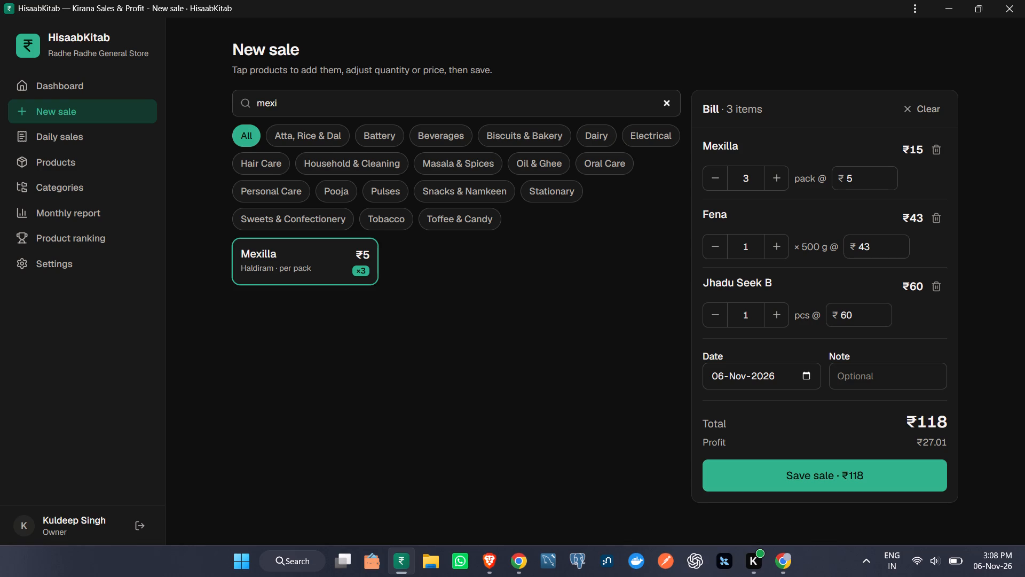
Search the sale's products for crax and add one Crax Pipes to the bill.
click(663, 104)
click(668, 104)
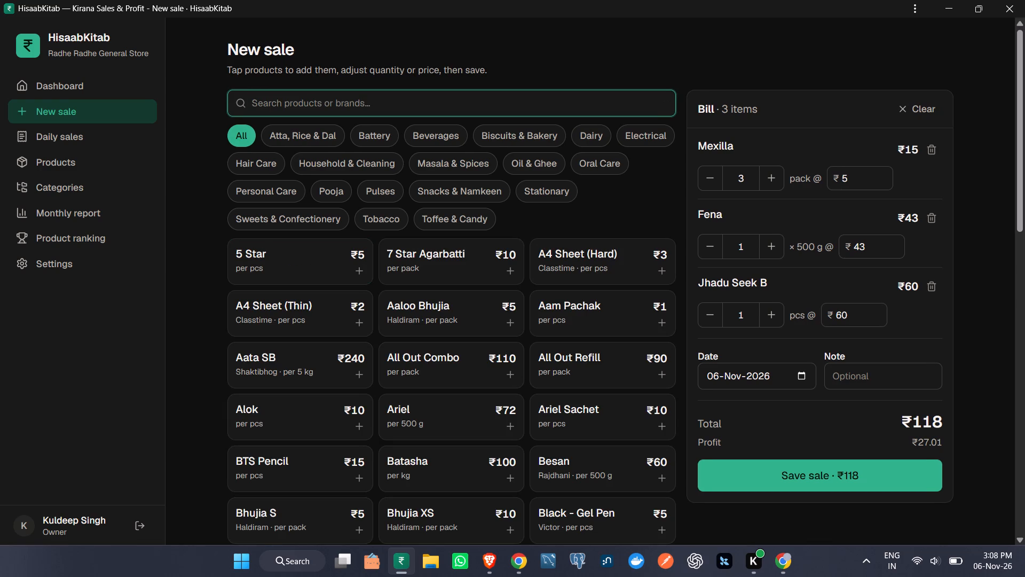
text(crax)
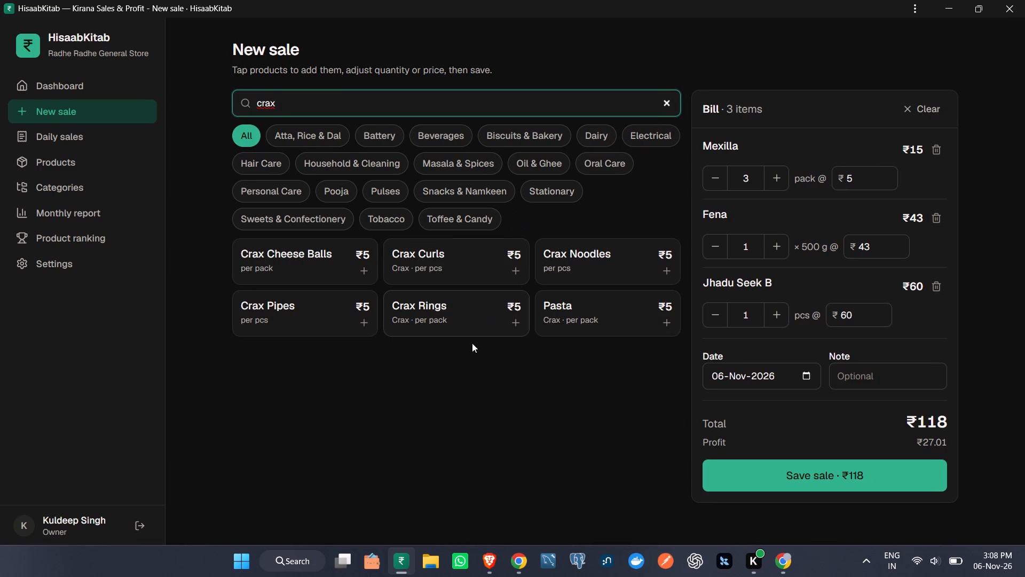
click(362, 324)
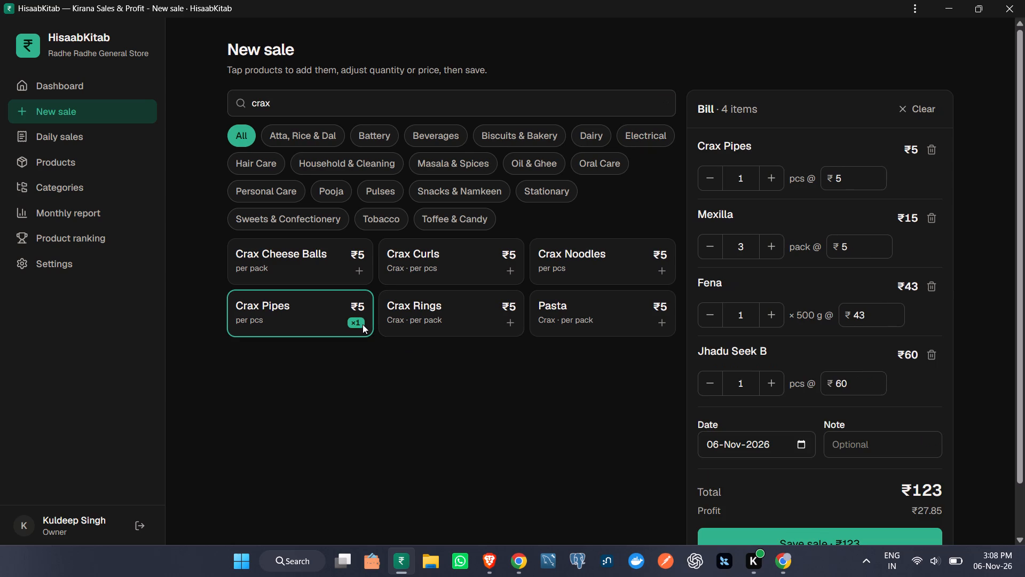
Search the sale's products for mango and put five packs of Mango Masti on the bill.
click(661, 104)
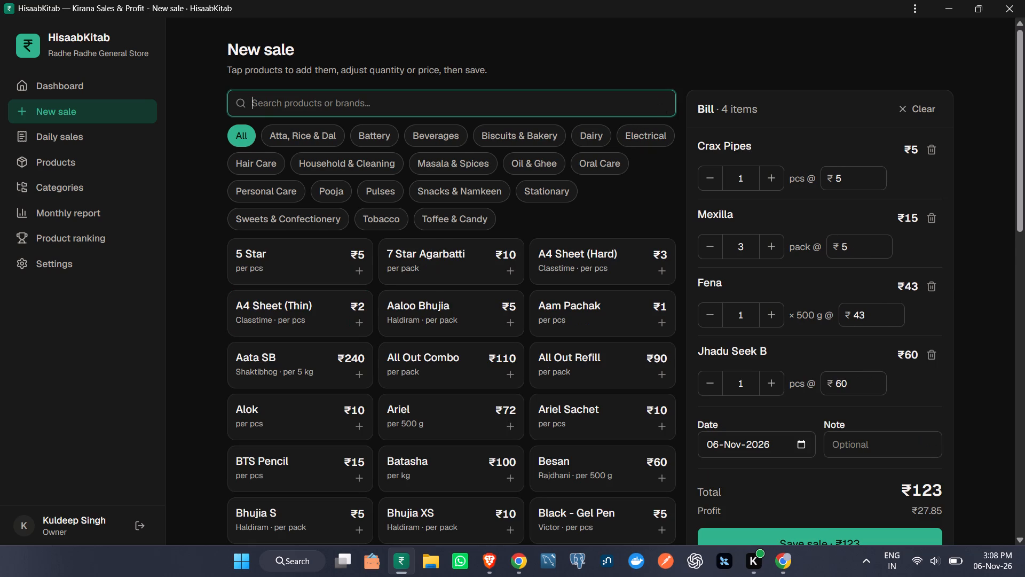
text(mango)
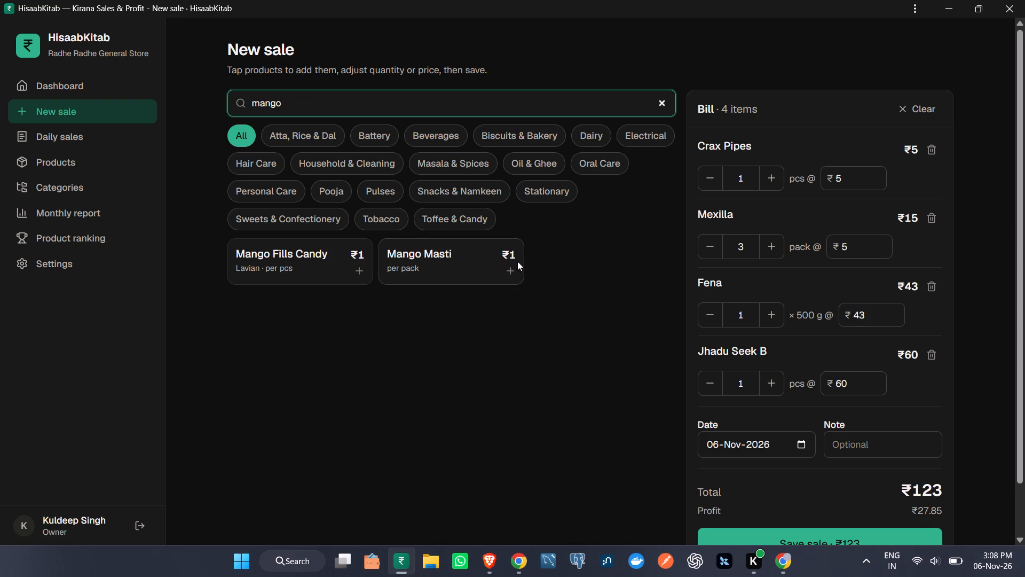
triple_click(510, 271)
triple_click(510, 271)
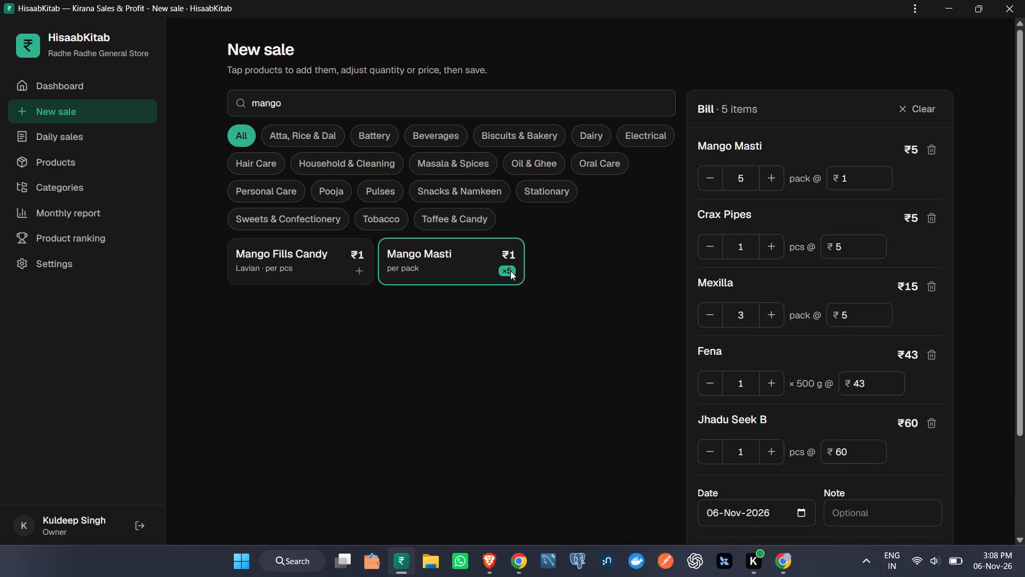
click(714, 184)
click(596, 257)
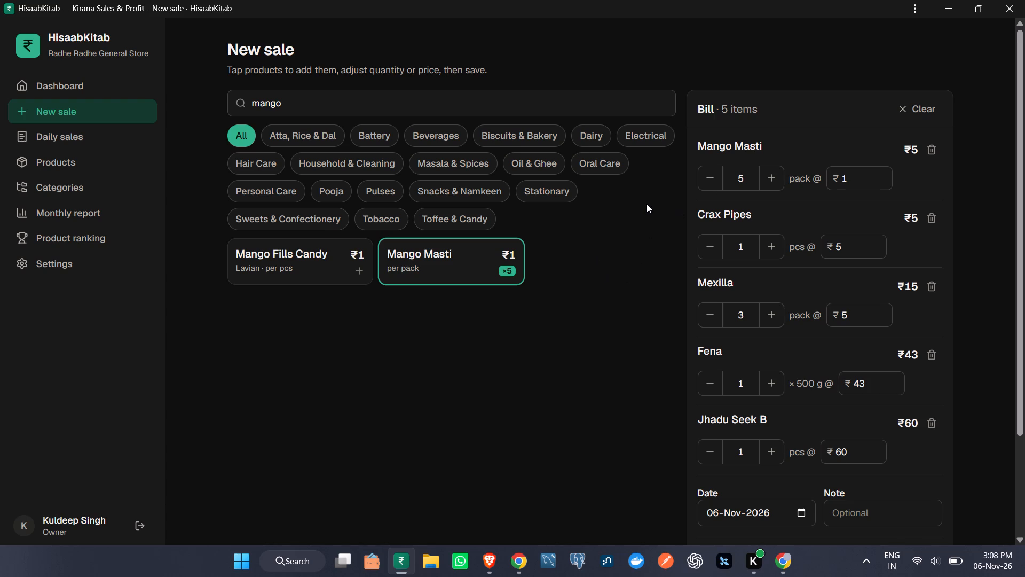
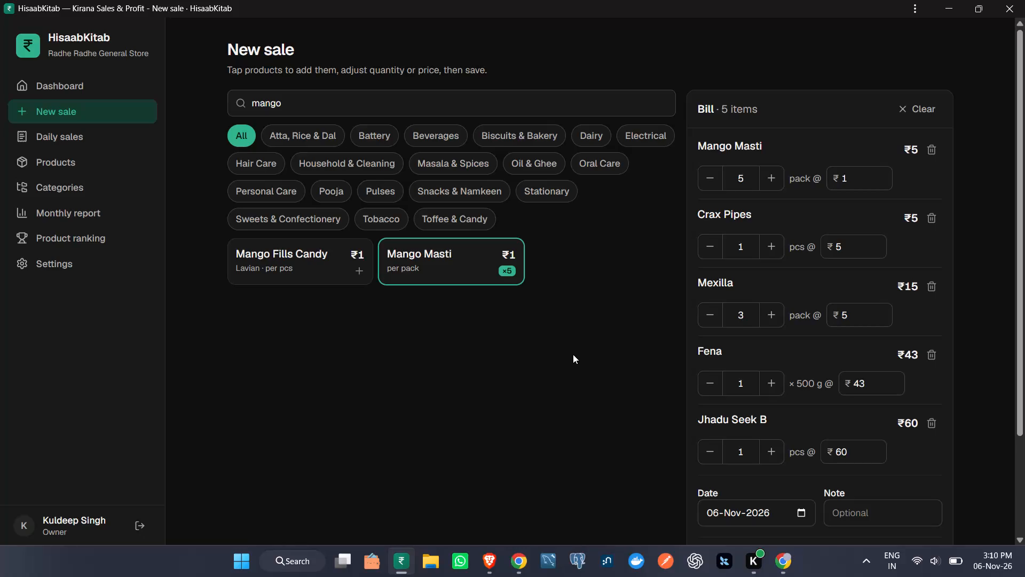
Search the sale's products for jhad and add one Jhadu Seek C to the bill.
click(595, 114)
key(ctrl+a)
key(BackSpace)
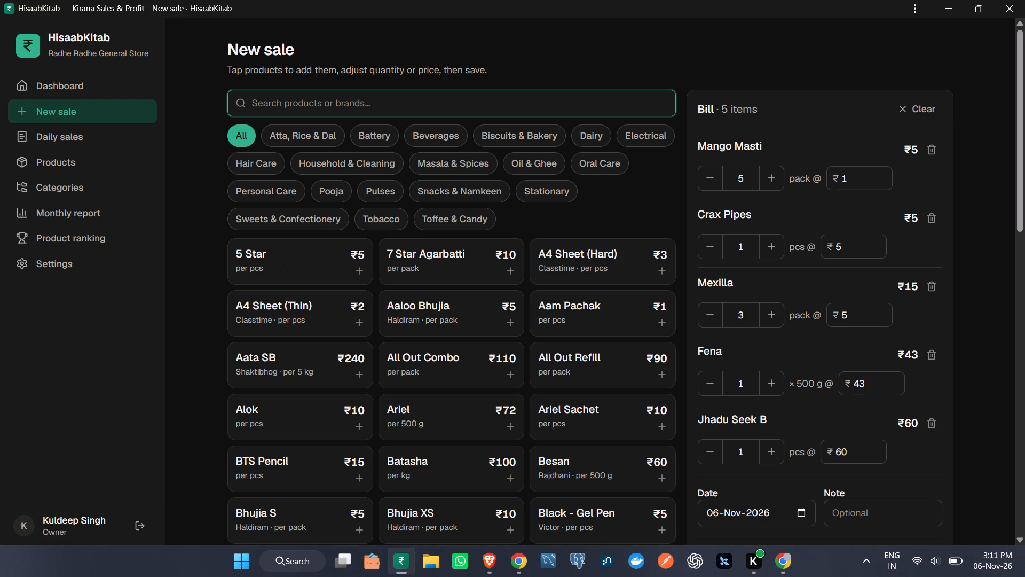
text(jha)
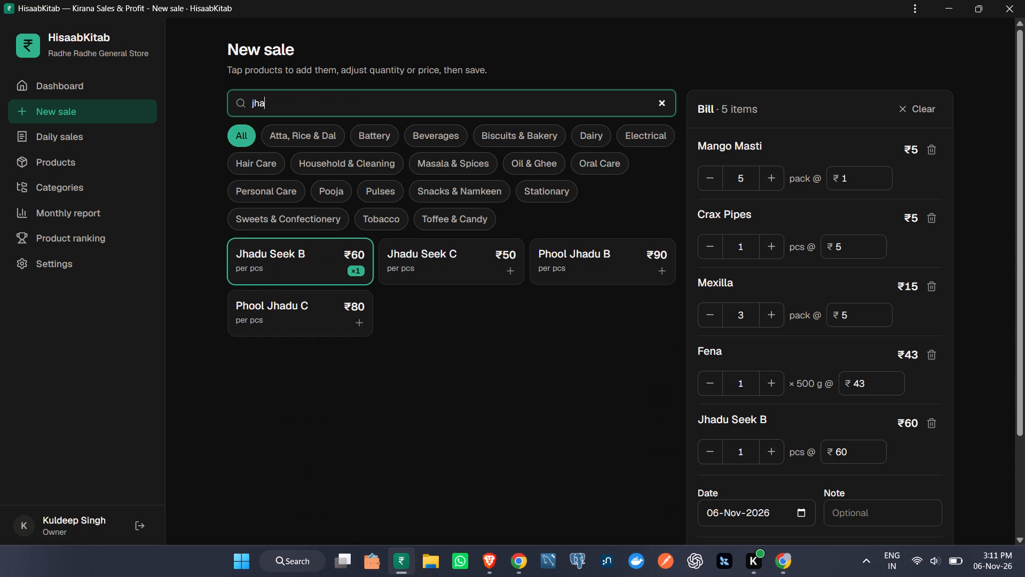
key(d)
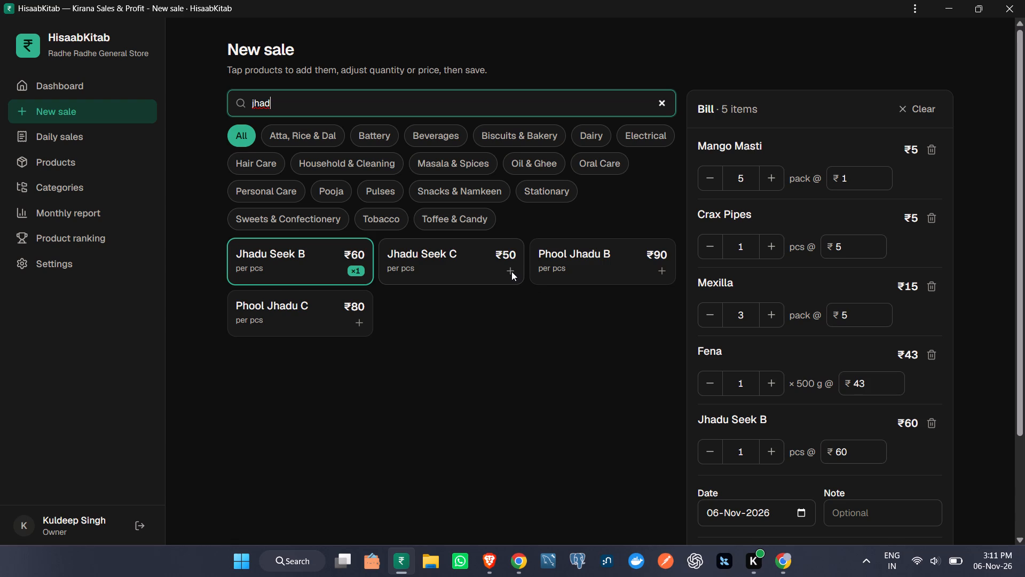
click(511, 271)
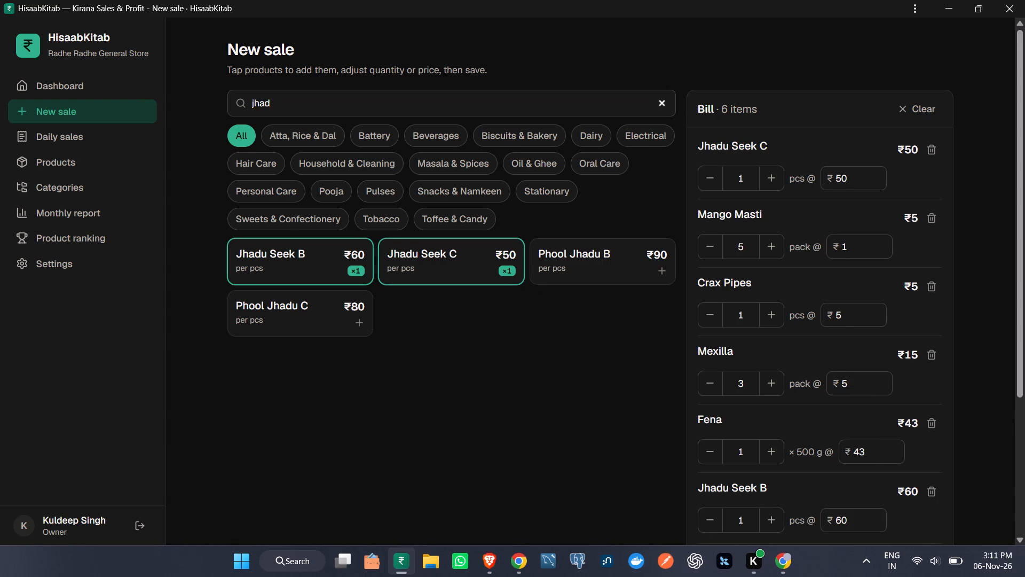
Search the sale's products for mish, add one Mishri Pkt to the bill and clear the search.
click(661, 103)
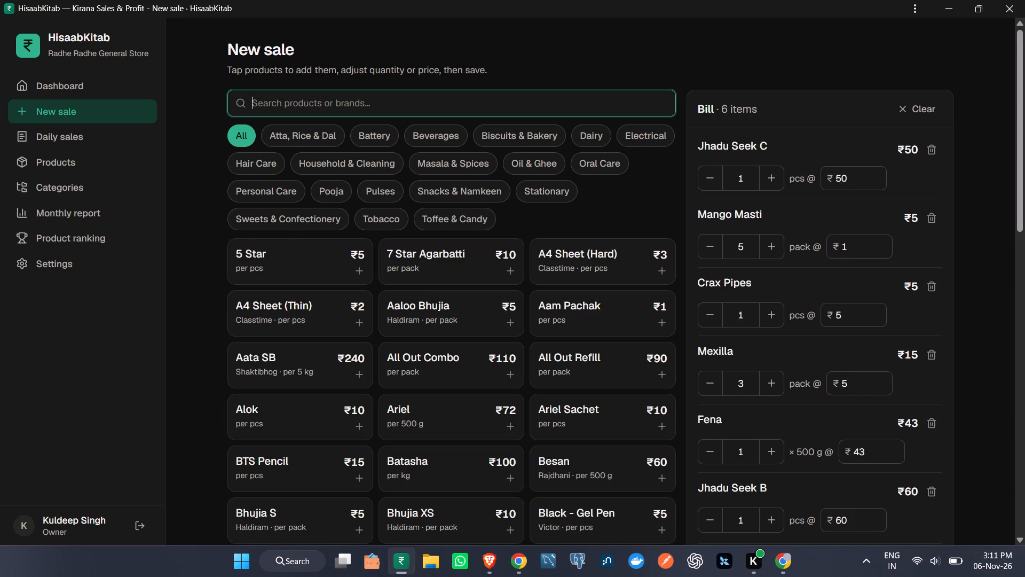
text(mish)
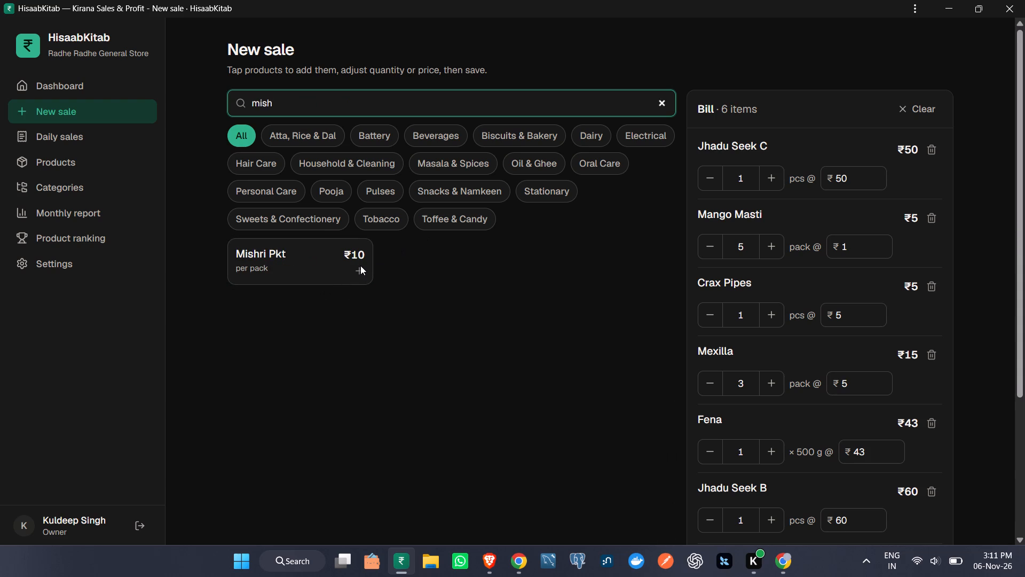
click(360, 266)
click(663, 106)
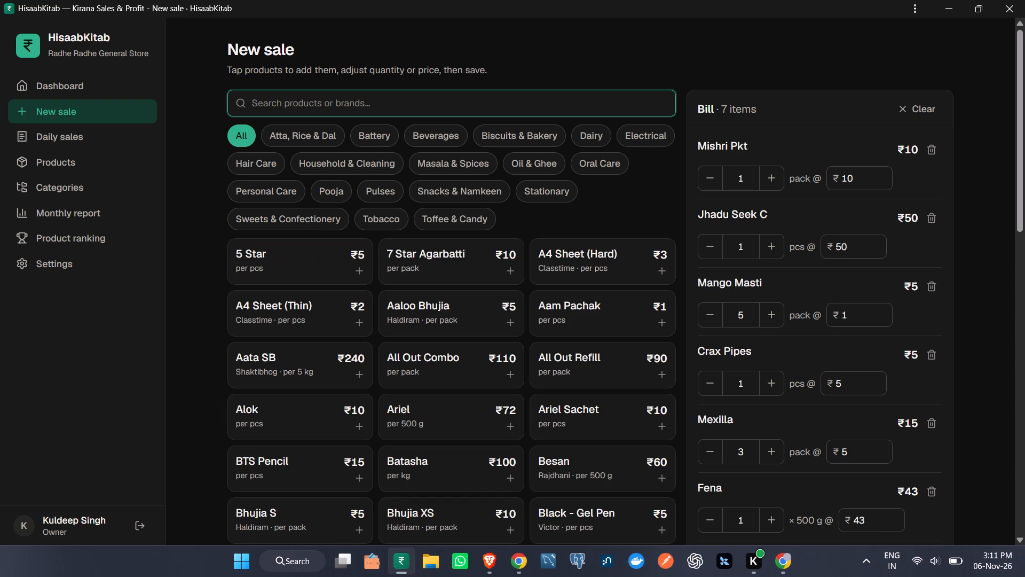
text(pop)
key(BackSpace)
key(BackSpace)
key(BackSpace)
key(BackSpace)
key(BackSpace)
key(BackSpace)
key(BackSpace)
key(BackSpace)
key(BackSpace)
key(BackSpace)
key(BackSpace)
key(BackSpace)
Search the sale's products for jhad and add one Phool Jhadu B to the bill at a price of ₹80.
text(jhad)
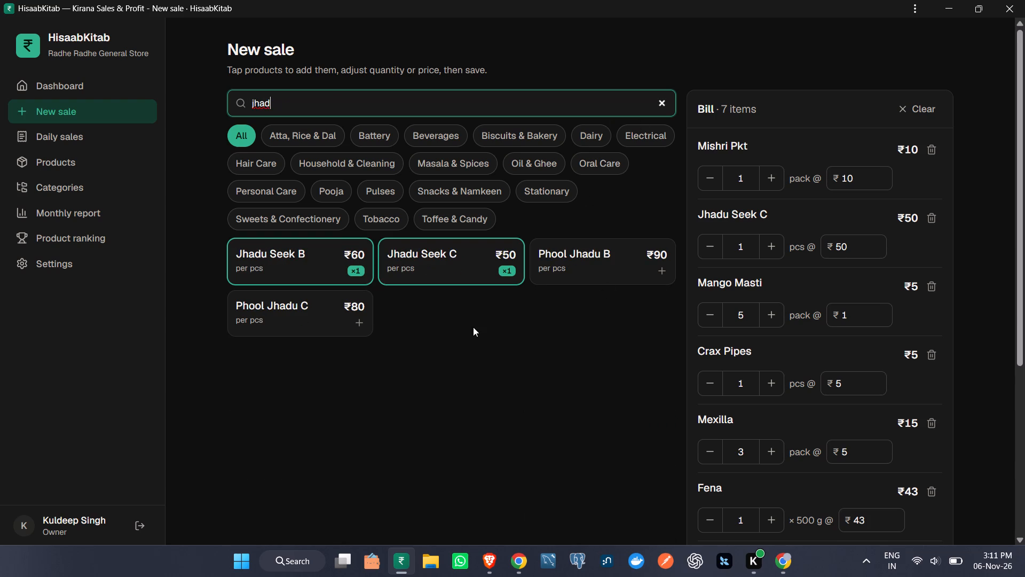
click(359, 320)
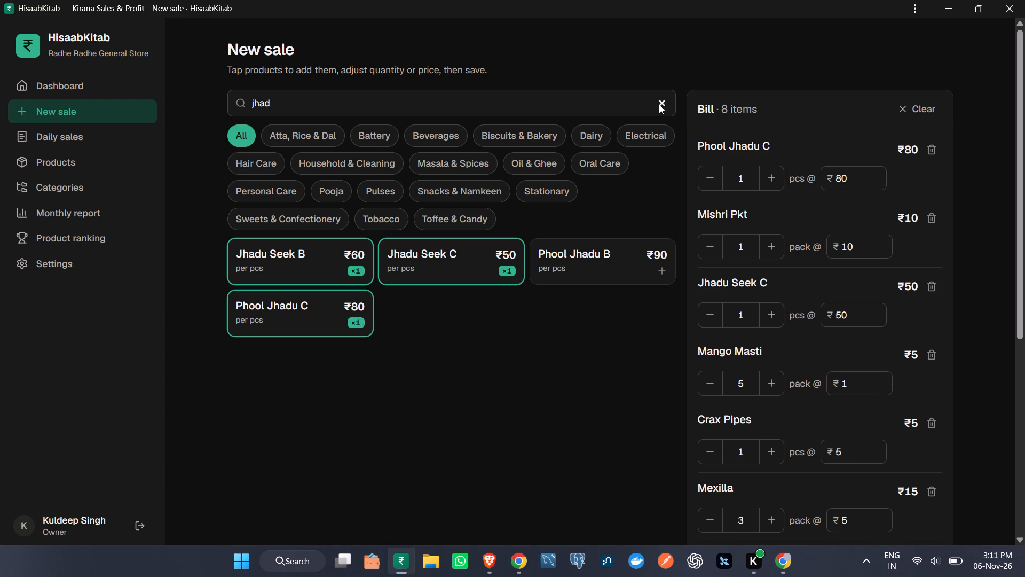
click(708, 182)
click(662, 270)
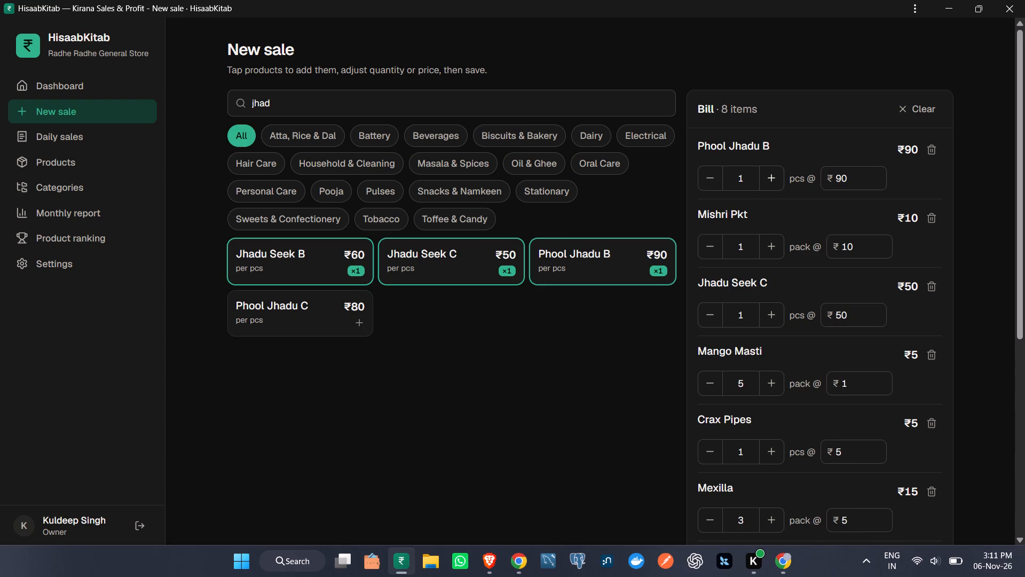
click(853, 175)
key(BackSpace)
key(BackSpace)
text(80)
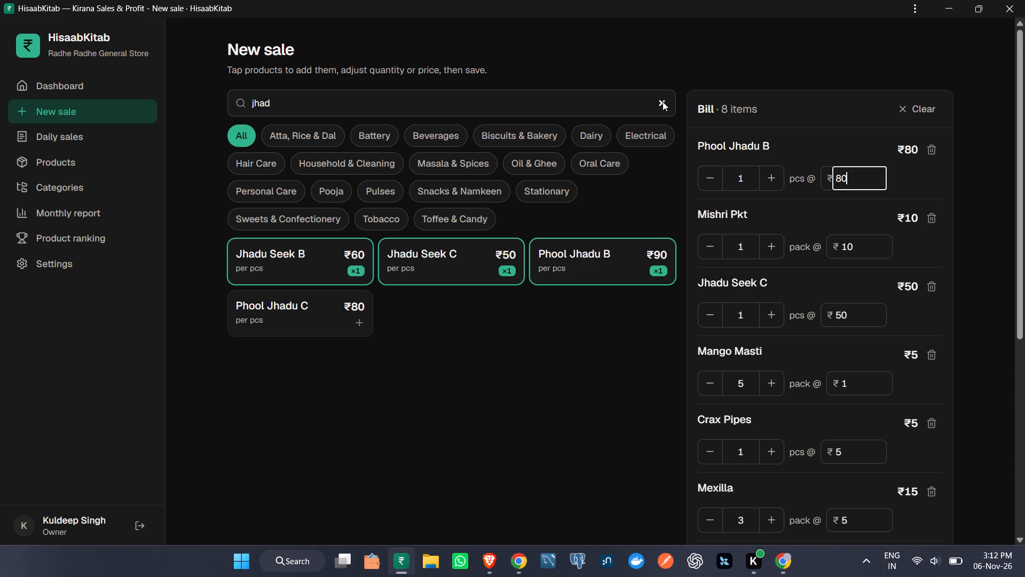
click(662, 102)
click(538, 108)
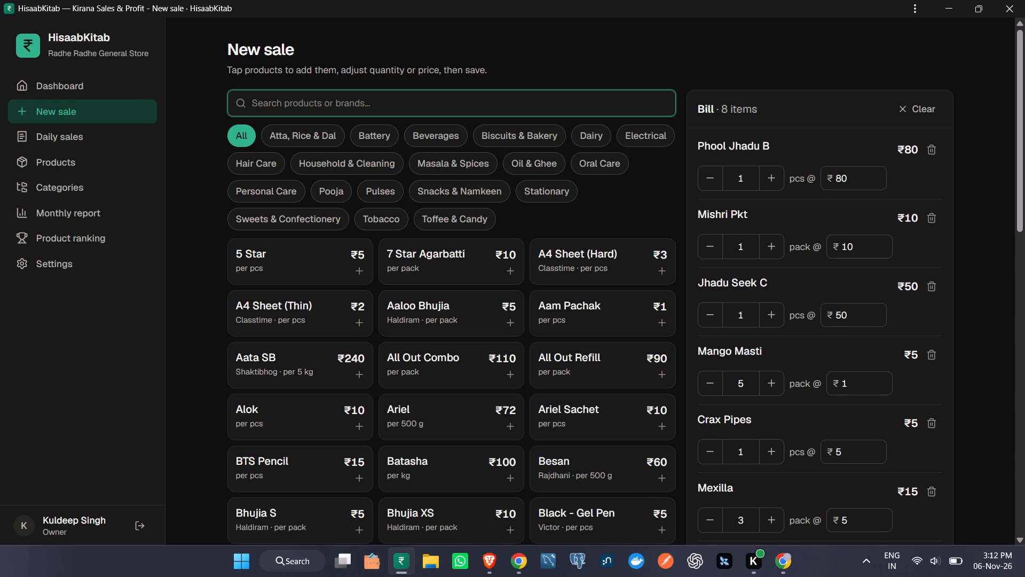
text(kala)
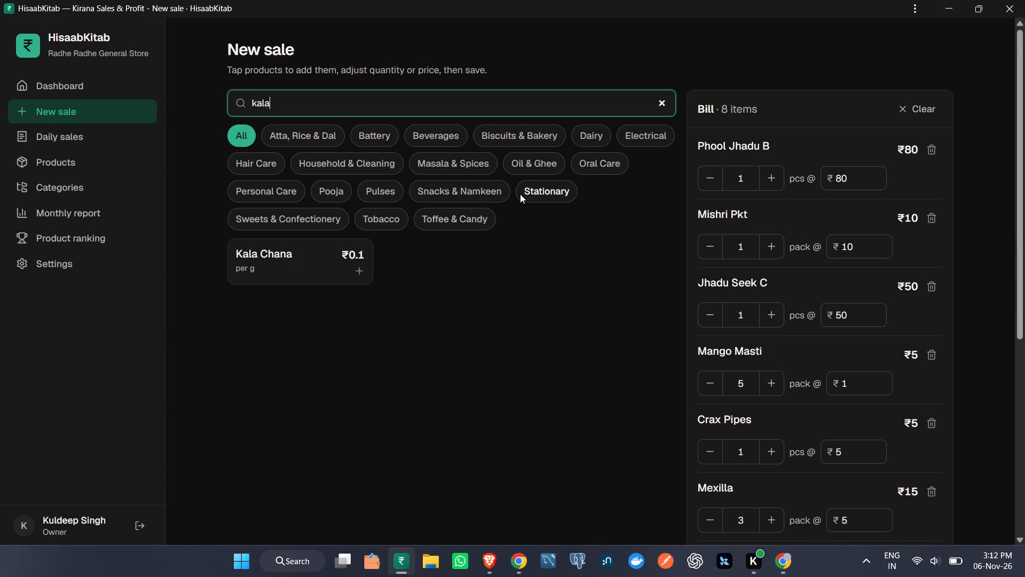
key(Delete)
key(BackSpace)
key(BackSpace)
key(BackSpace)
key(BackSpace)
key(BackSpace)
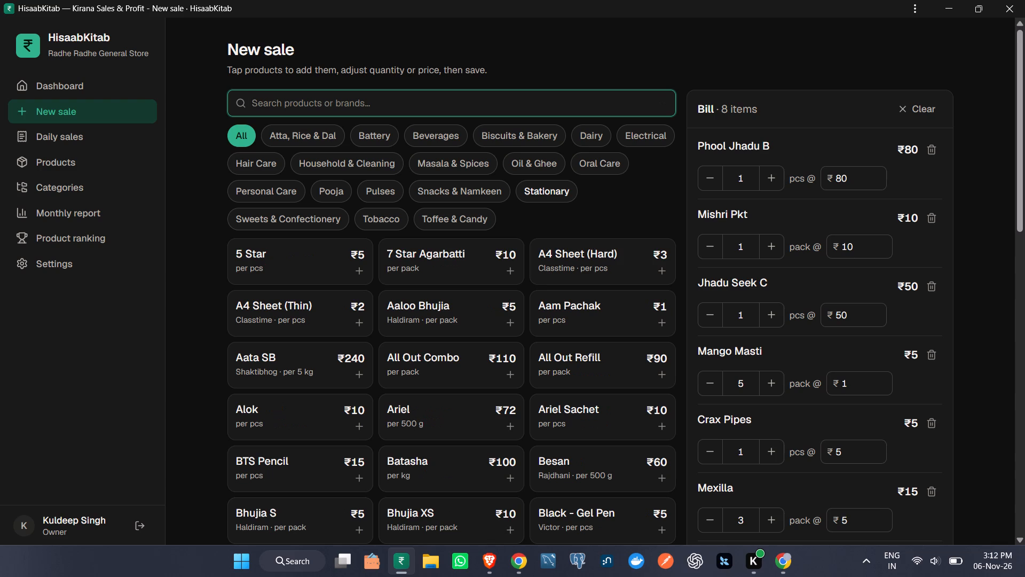
Search the sale's products for bata and add 0.5 kg of Batasha to the bill.
text(bata)
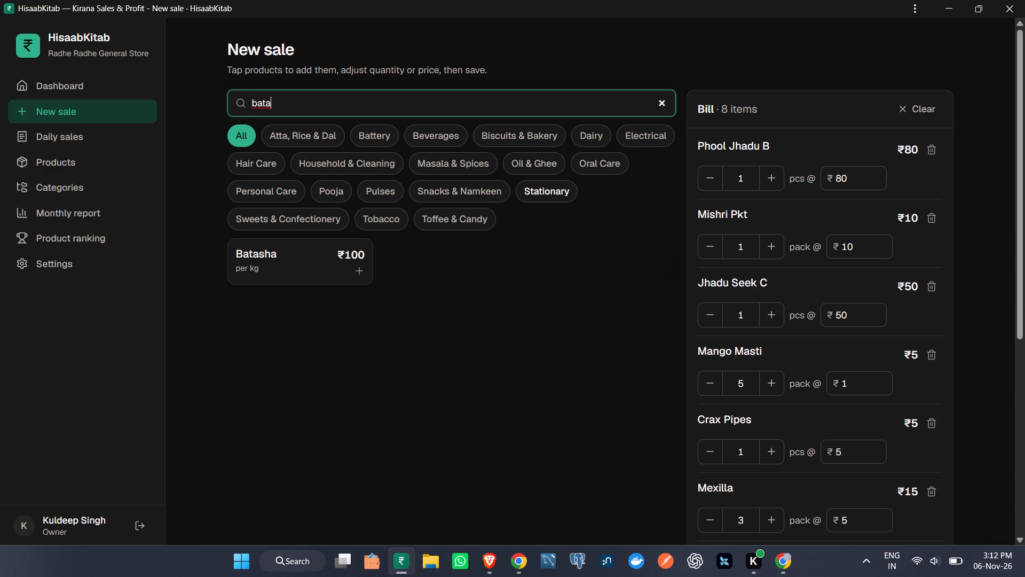
click(361, 270)
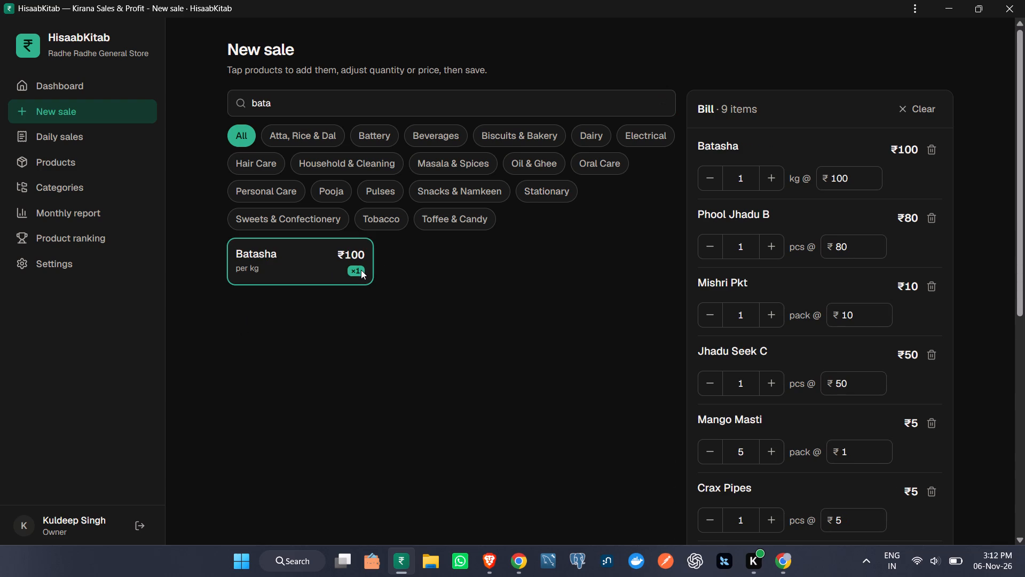
click(749, 182)
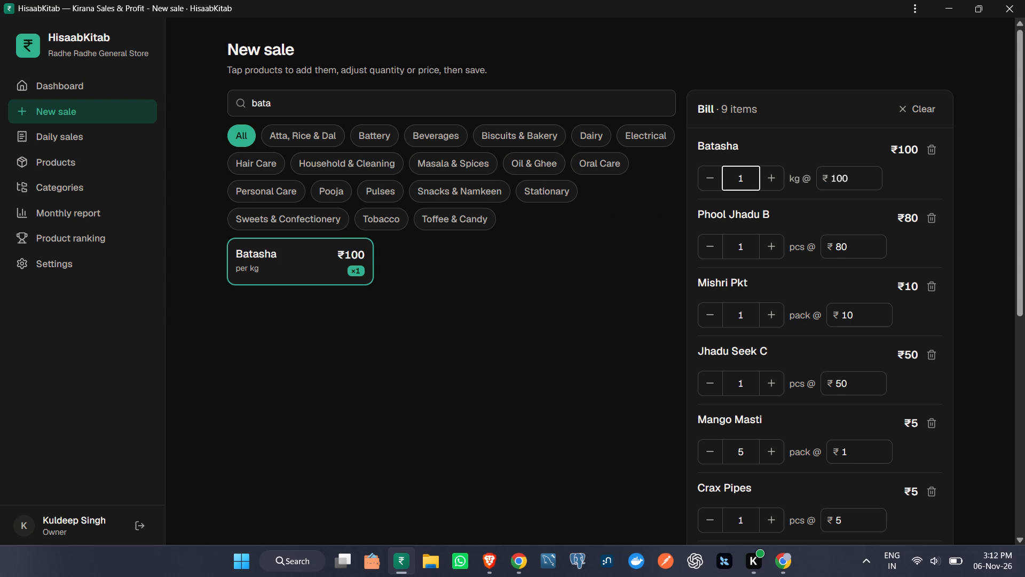
key(BackSpace)
text(0.5)
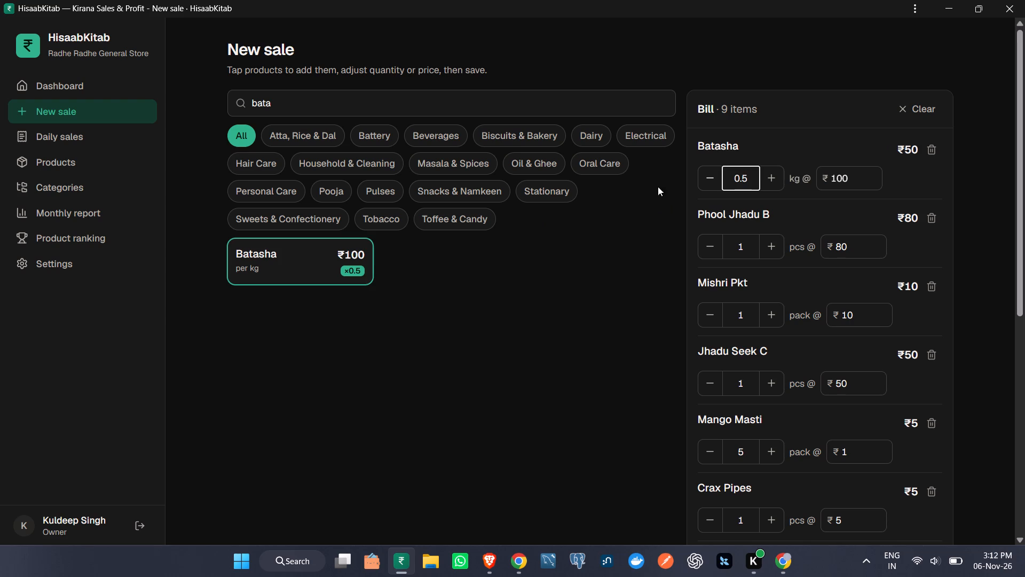
Search the sale's products for jhad and raise Phool Jhadu B on the bill to two pieces.
click(661, 107)
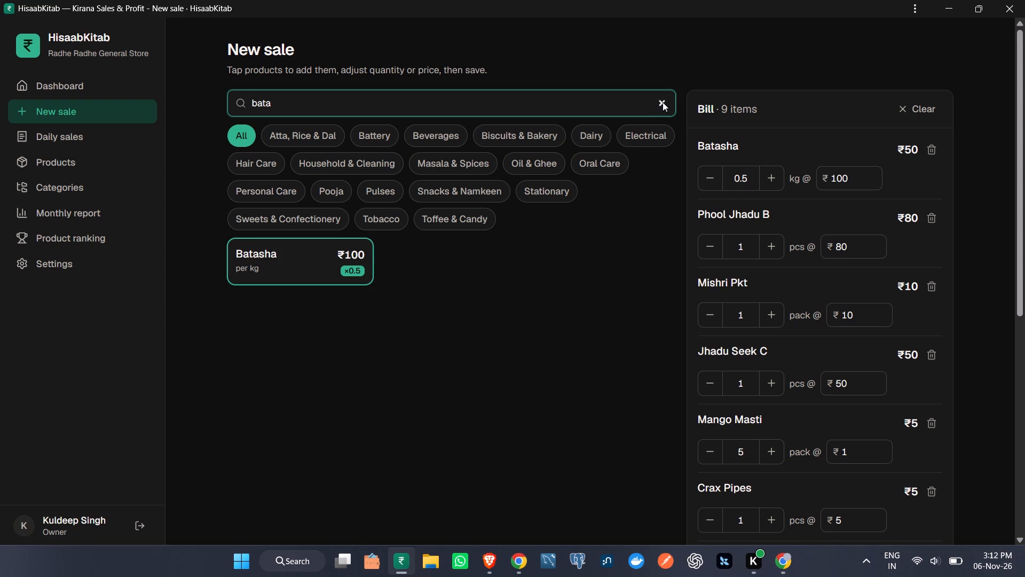
click(663, 102)
click(598, 102)
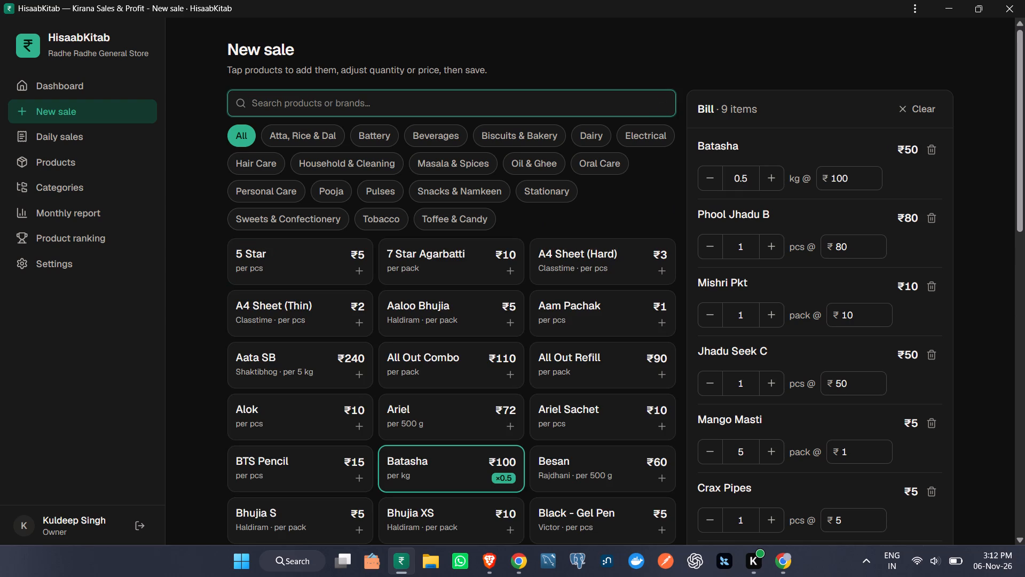
text(jhad)
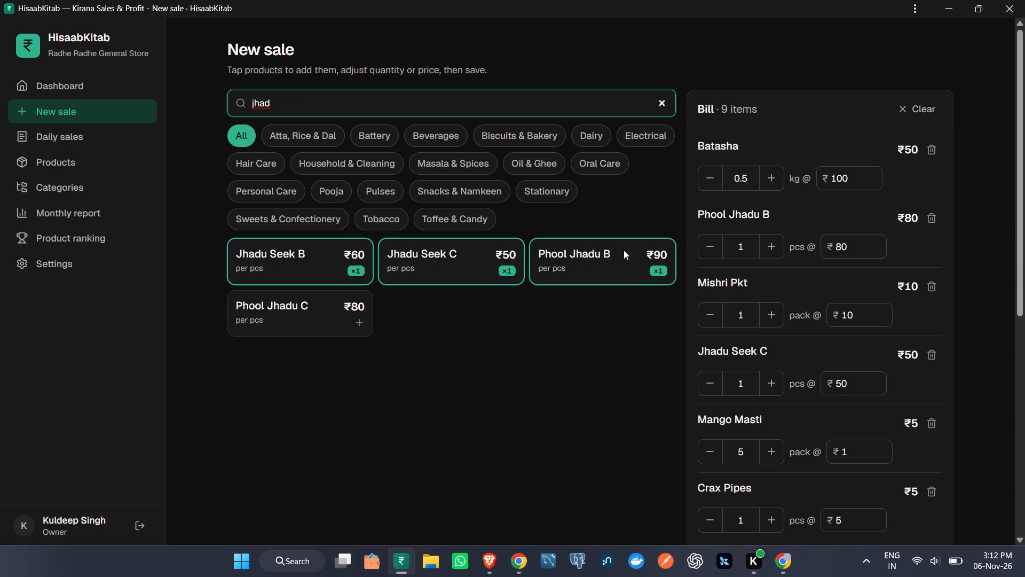
click(658, 270)
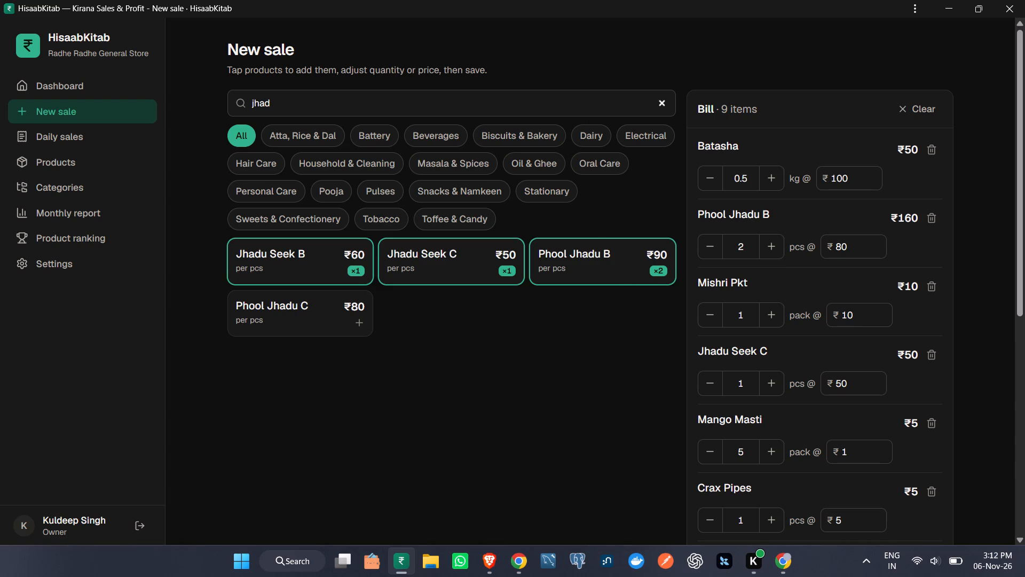
Search the sale's products for jhad again and raise Jhadu Seek B on the bill to two pieces.
click(660, 104)
click(595, 105)
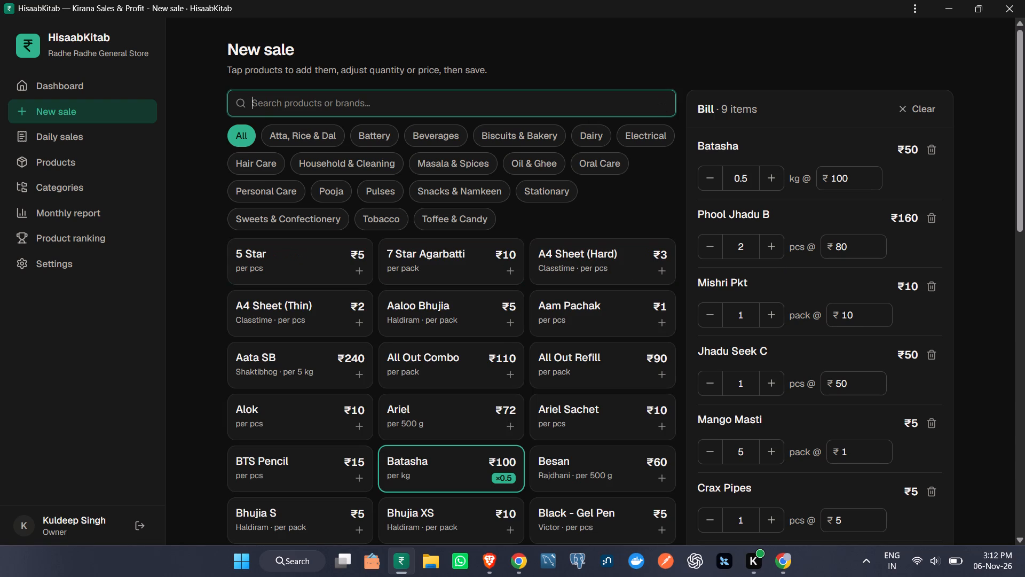
click(511, 106)
text(jhad)
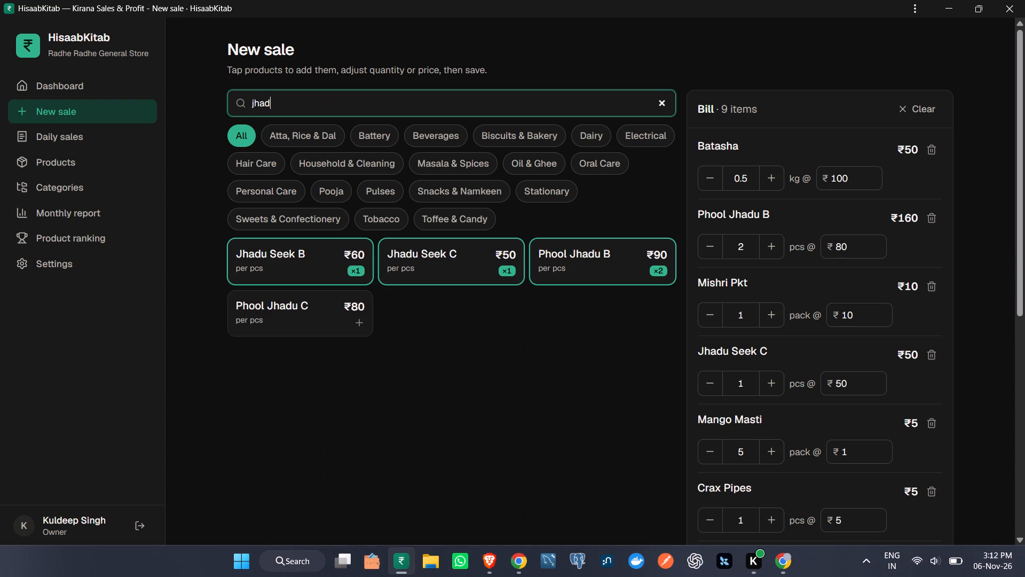
click(359, 270)
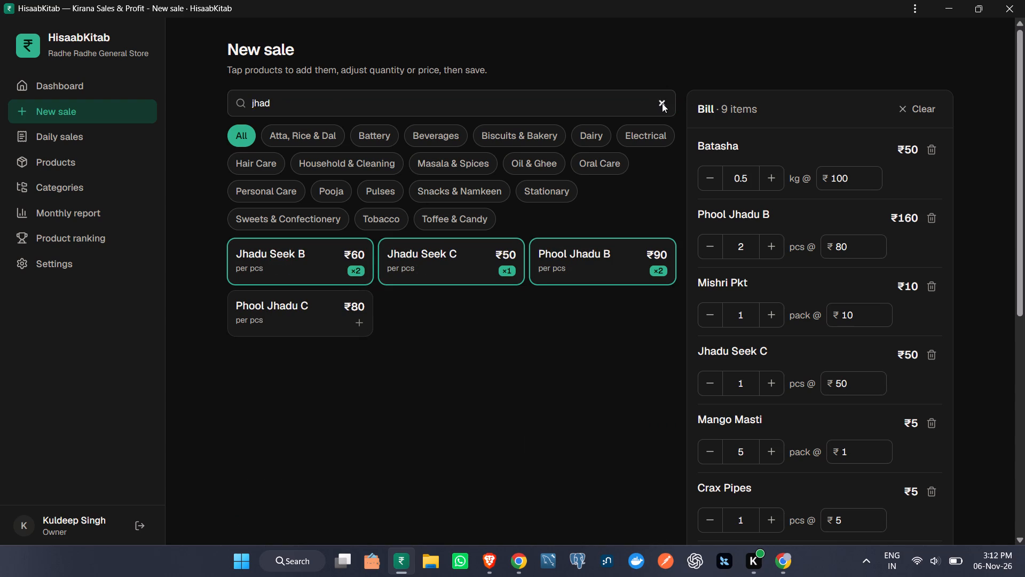
Search the sale's products for yip and add one pack of Yippee to the bill.
click(662, 103)
click(609, 102)
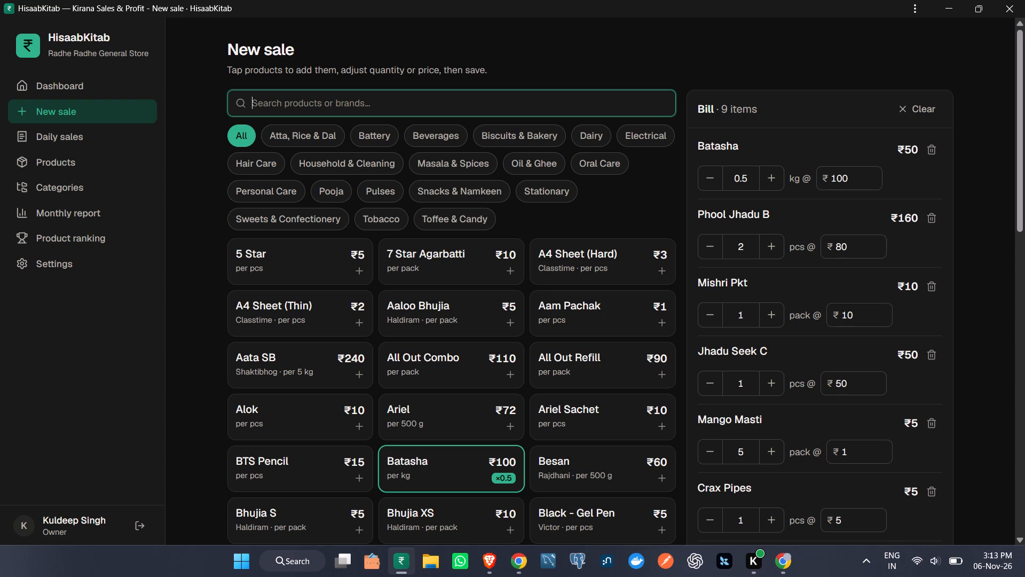
text(yip)
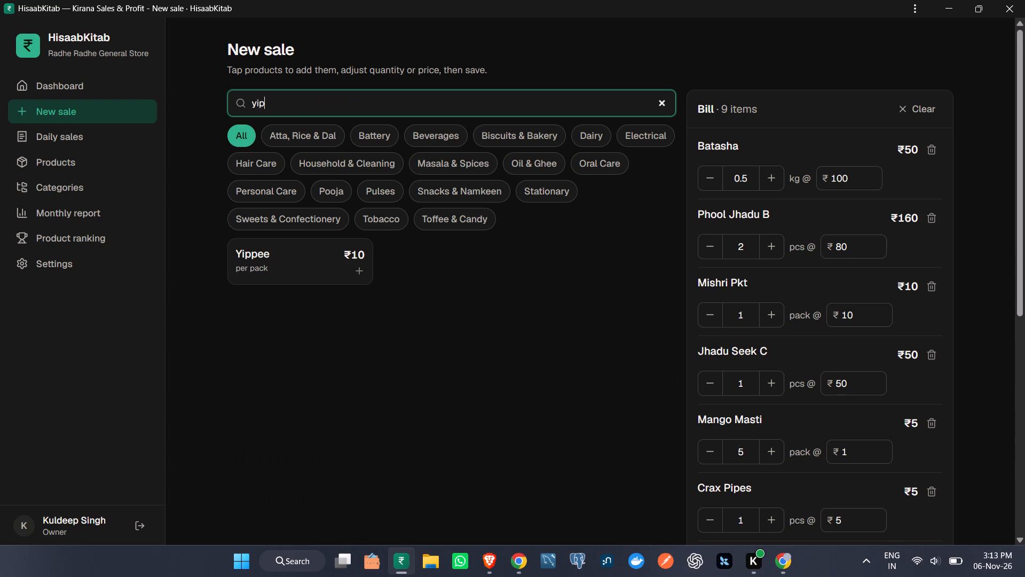
click(359, 271)
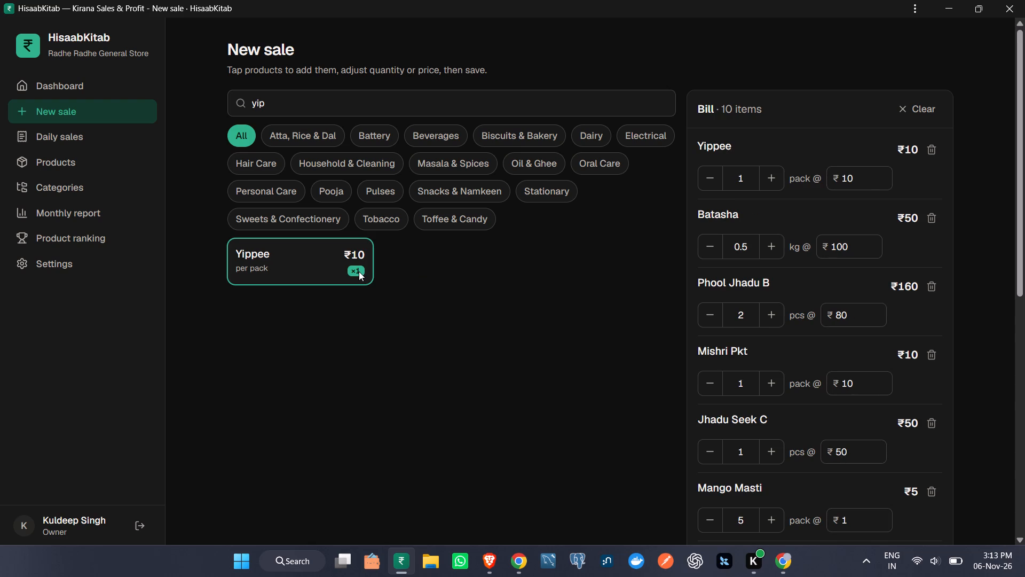
Search the sale's products for magg and add one pack of Maggi to the bill.
click(663, 104)
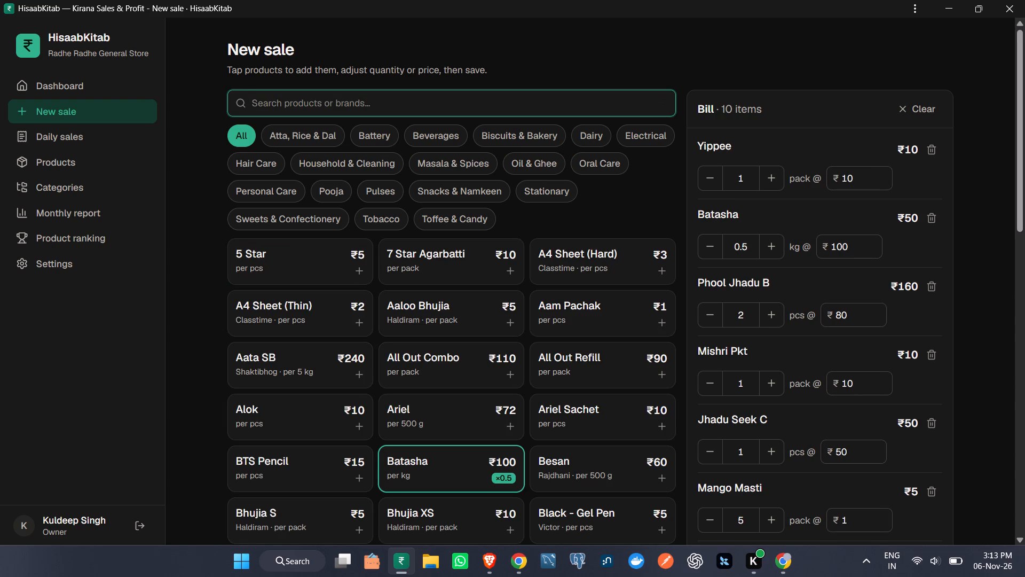
text(magg)
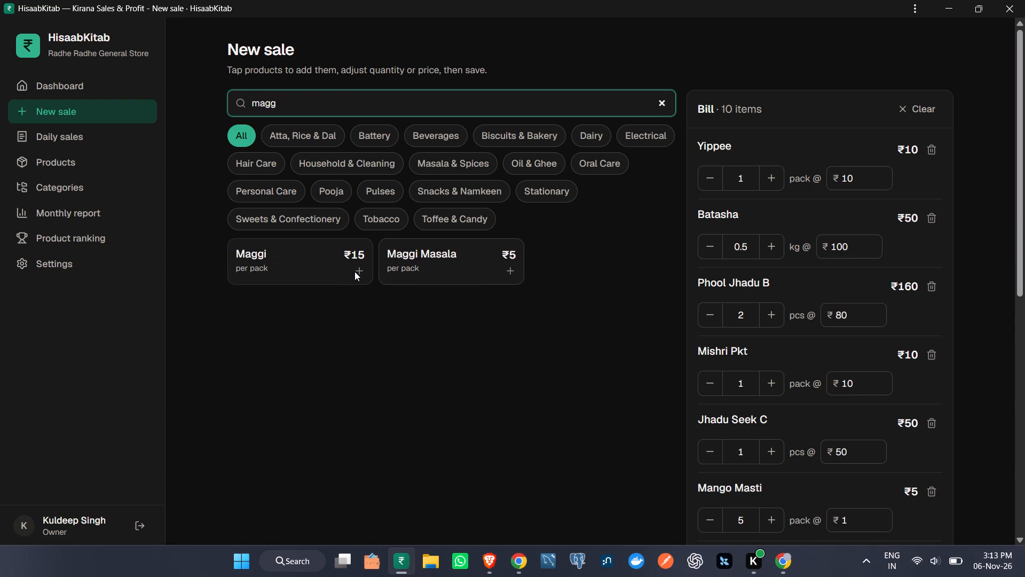
click(359, 271)
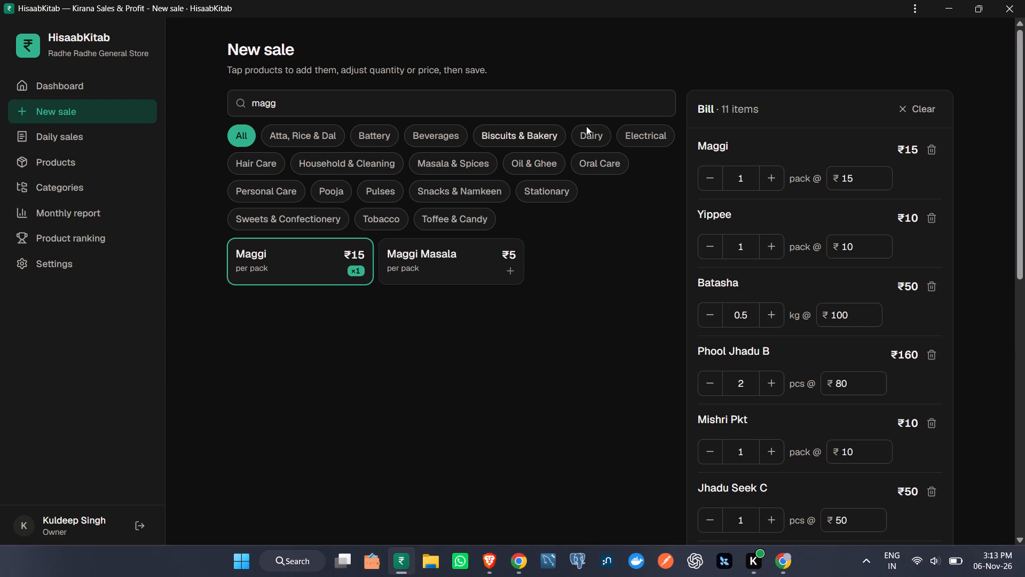
Search the sale's products for clin and add 10 pieces of Clinic Plus Shampoo to the bill.
click(660, 104)
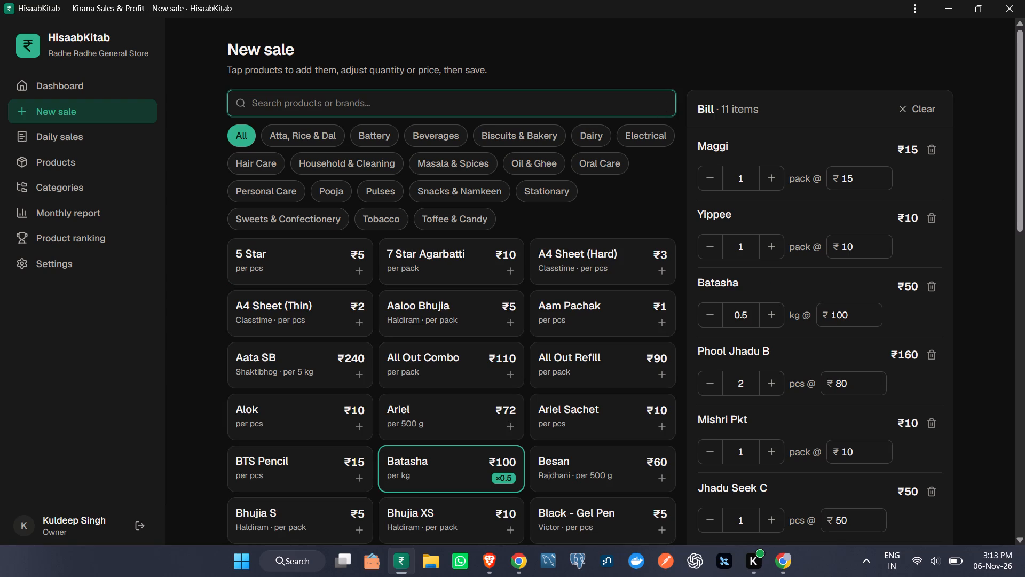
text(clin)
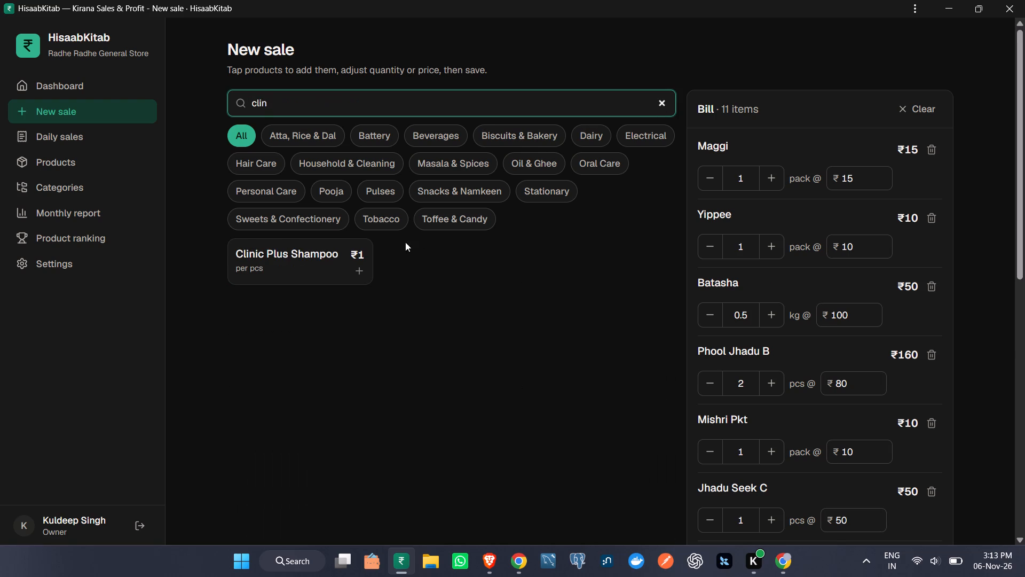
click(359, 272)
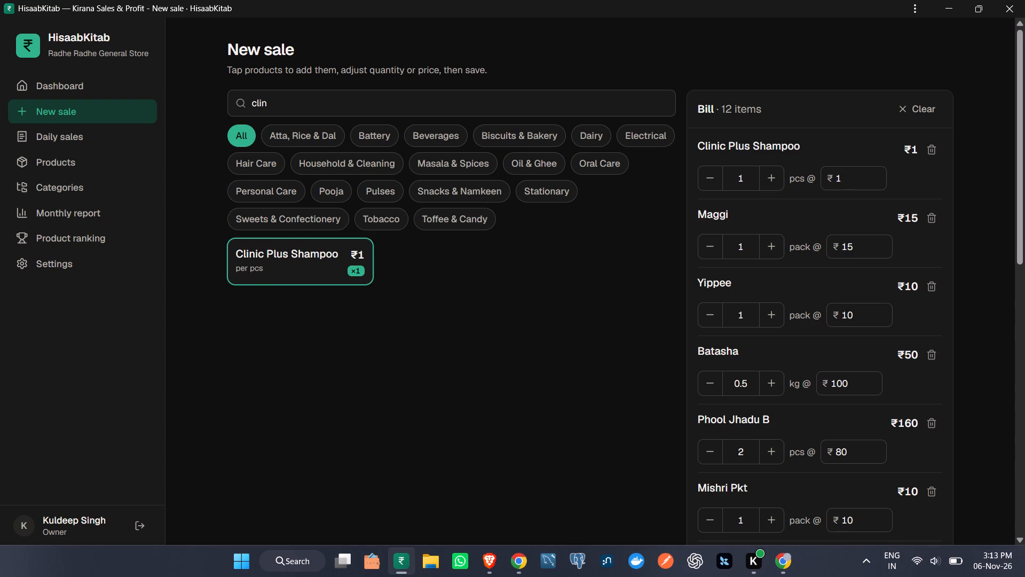
click(745, 174)
key(0)
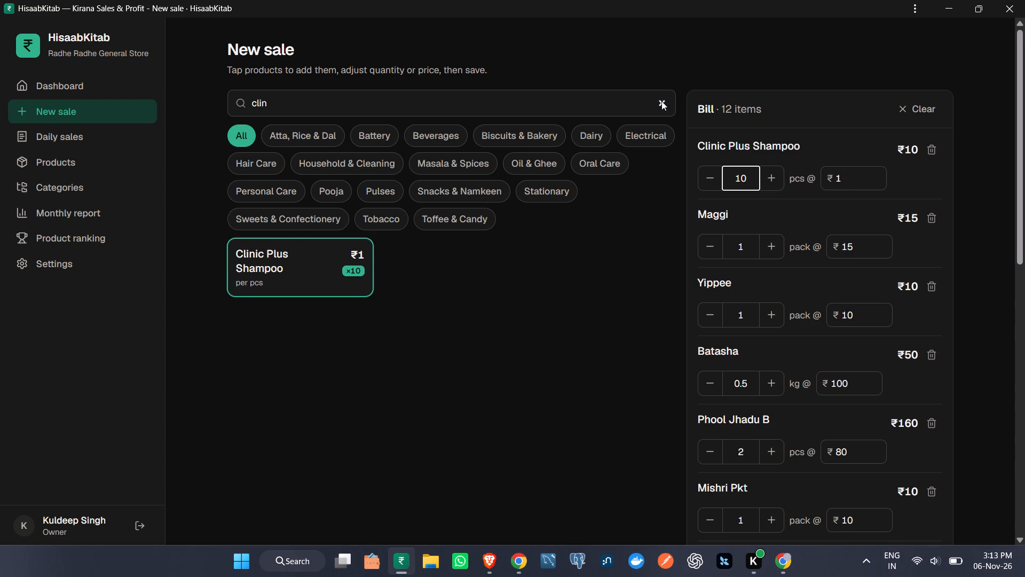
Search the sale's products for jha and raise Jhadu Seek C on the bill to two pieces.
click(661, 101)
click(592, 101)
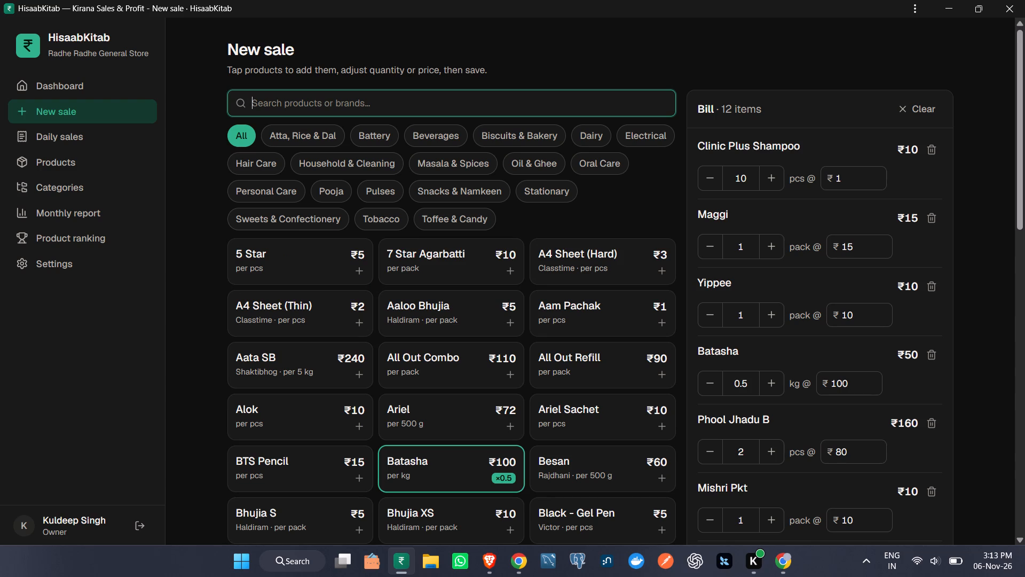
text(jh)
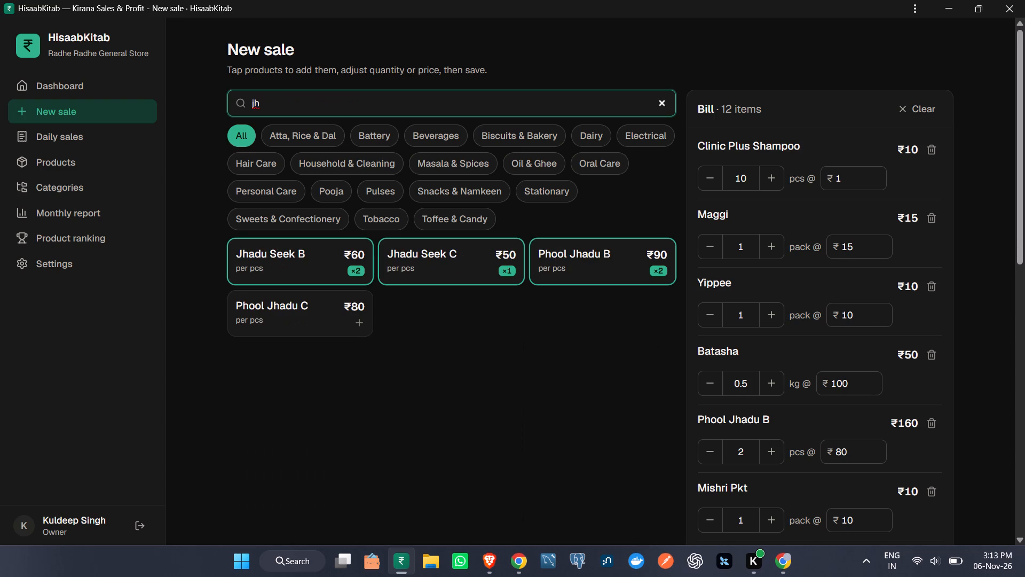
key(a)
click(510, 269)
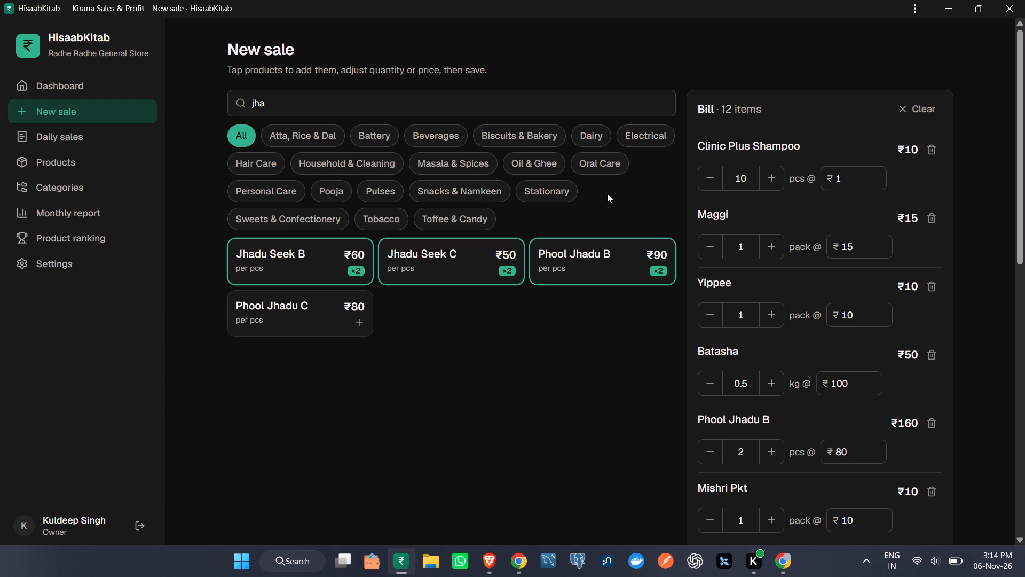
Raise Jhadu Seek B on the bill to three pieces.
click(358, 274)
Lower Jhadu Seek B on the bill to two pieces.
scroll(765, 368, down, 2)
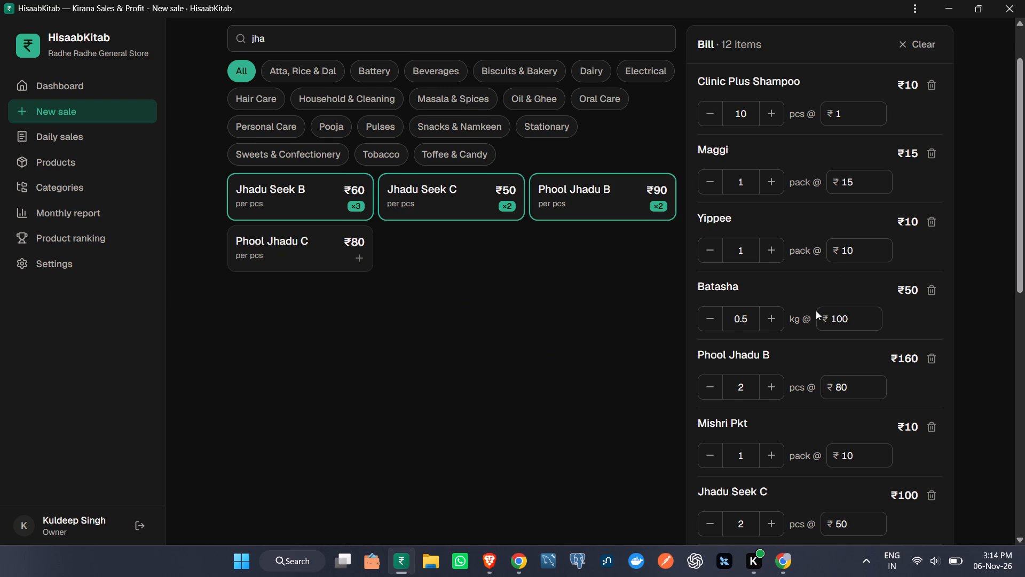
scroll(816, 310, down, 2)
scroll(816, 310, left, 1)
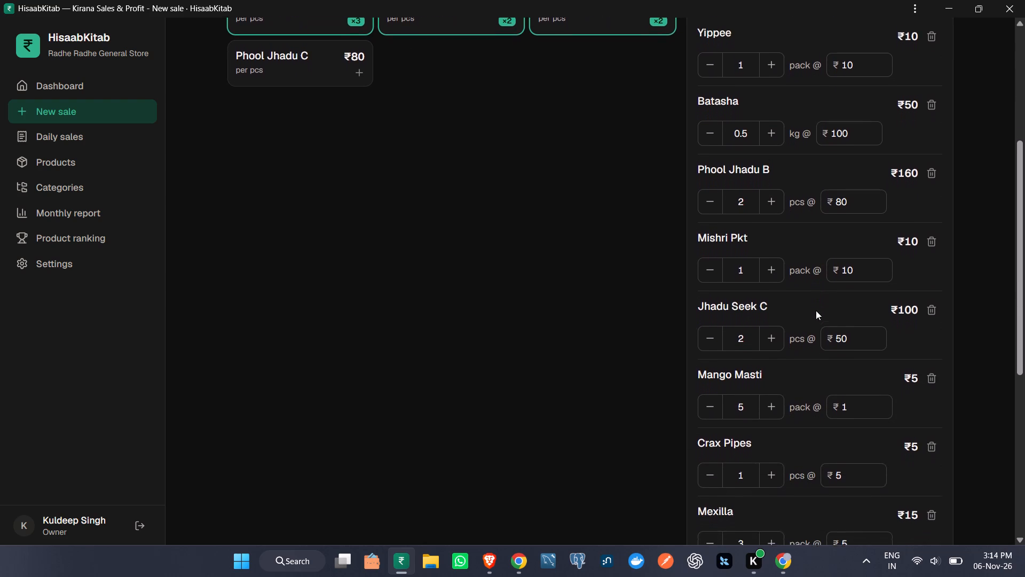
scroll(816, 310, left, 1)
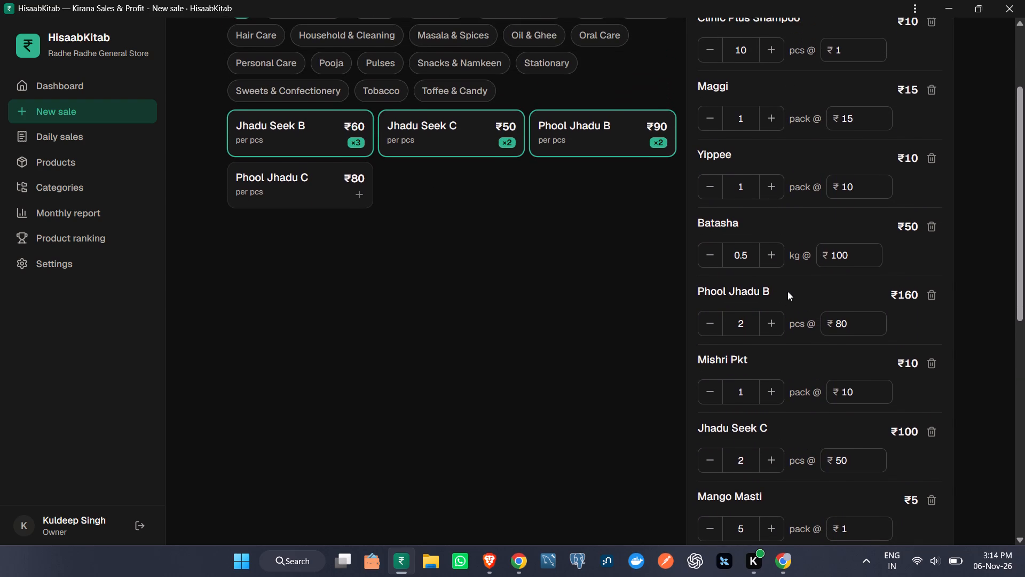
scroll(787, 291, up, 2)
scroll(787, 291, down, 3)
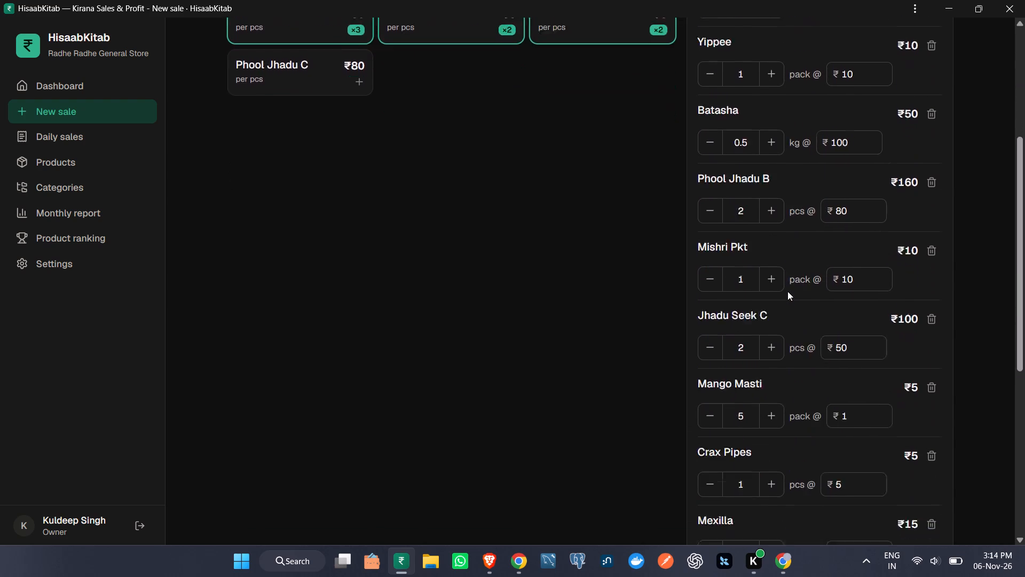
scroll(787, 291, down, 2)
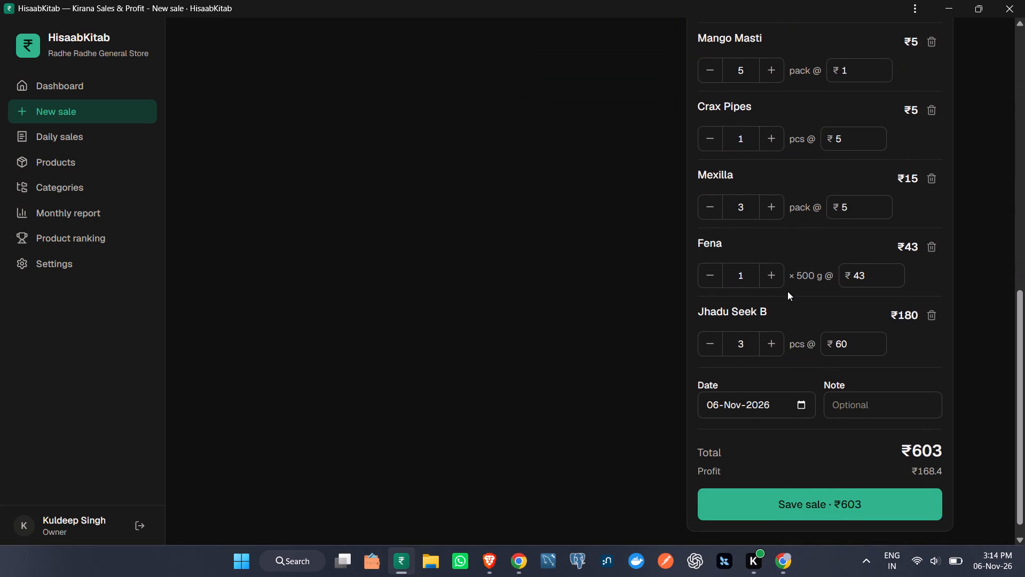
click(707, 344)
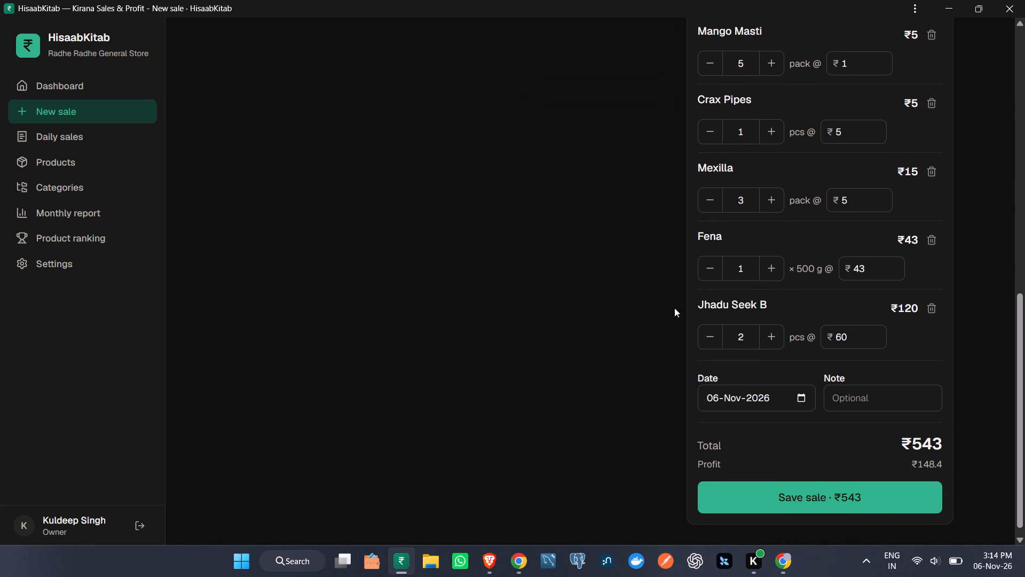
Raise Jhadu Seek C on the bill to three pieces from the jha search results.
scroll(667, 294, up, 4)
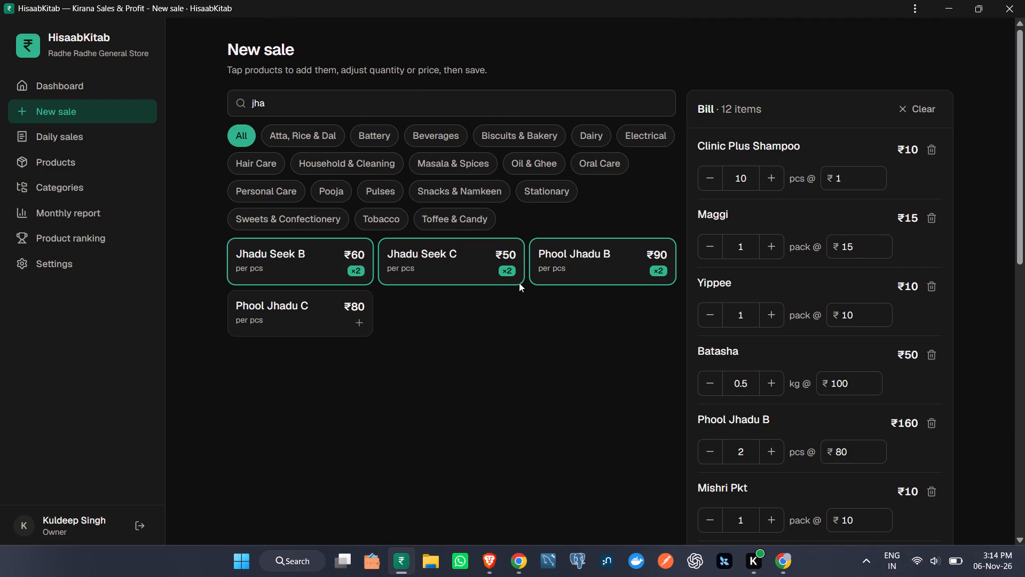
click(509, 271)
Raise Phool Jhadu B on the bill to three pieces, leaving its price as entered.
click(659, 271)
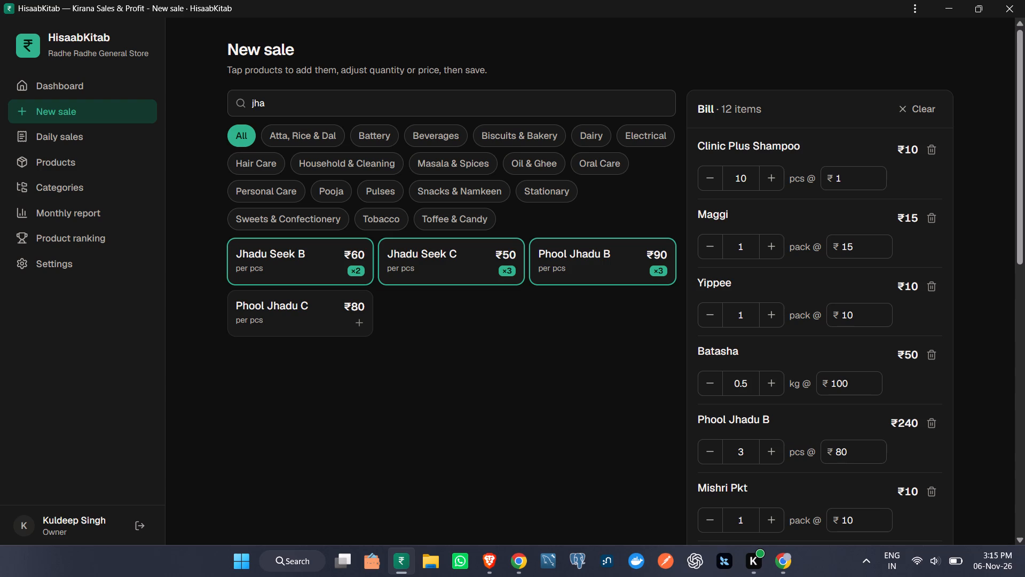
click(861, 451)
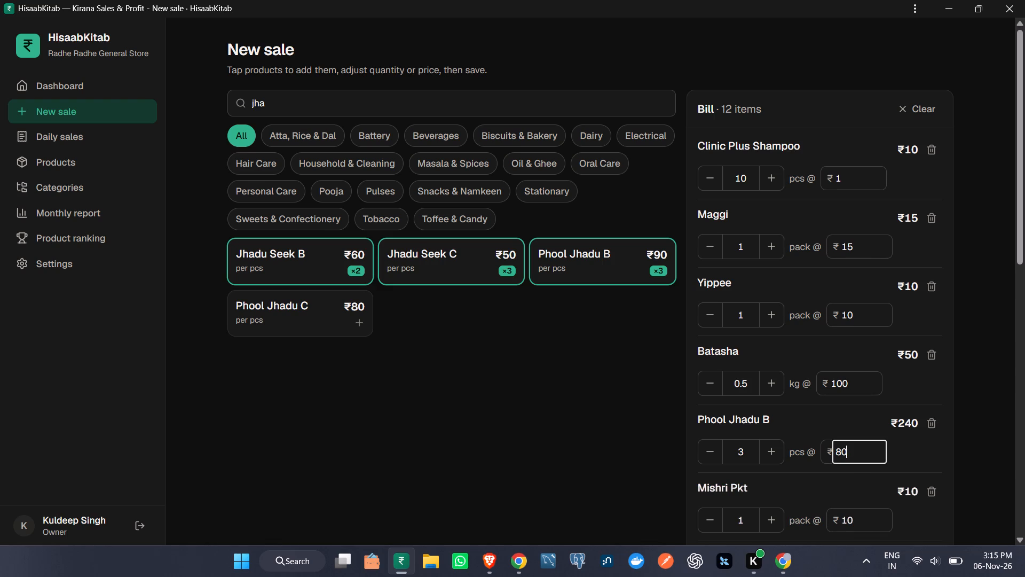
key(Tab)
Add one piece of Phool Jhadu C to the bill from the jha search results.
click(359, 321)
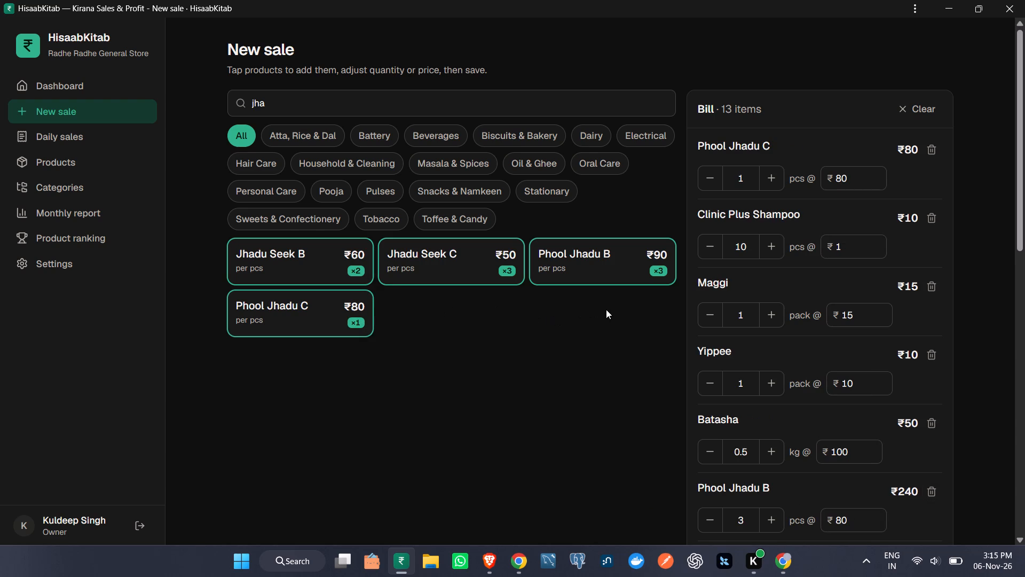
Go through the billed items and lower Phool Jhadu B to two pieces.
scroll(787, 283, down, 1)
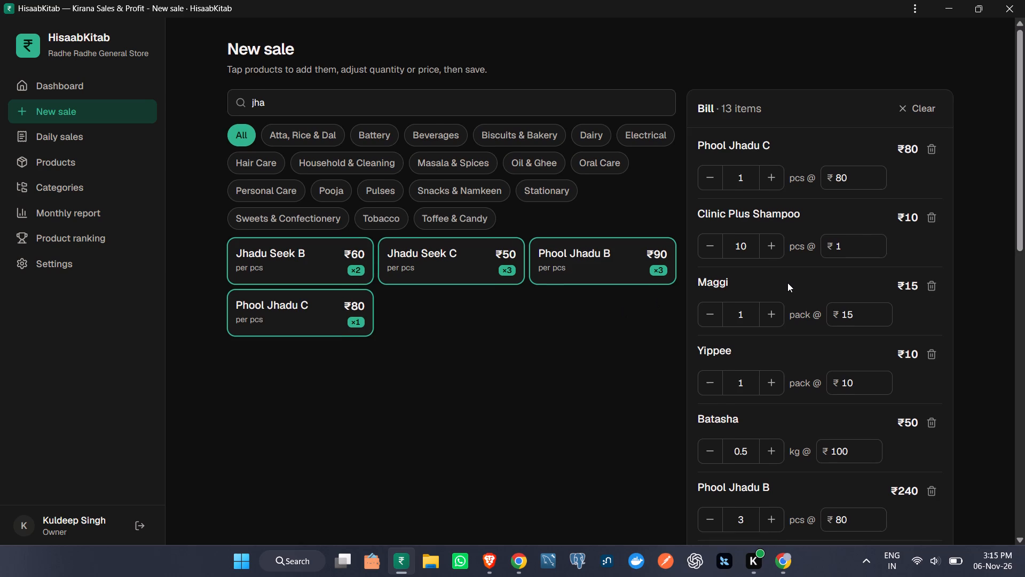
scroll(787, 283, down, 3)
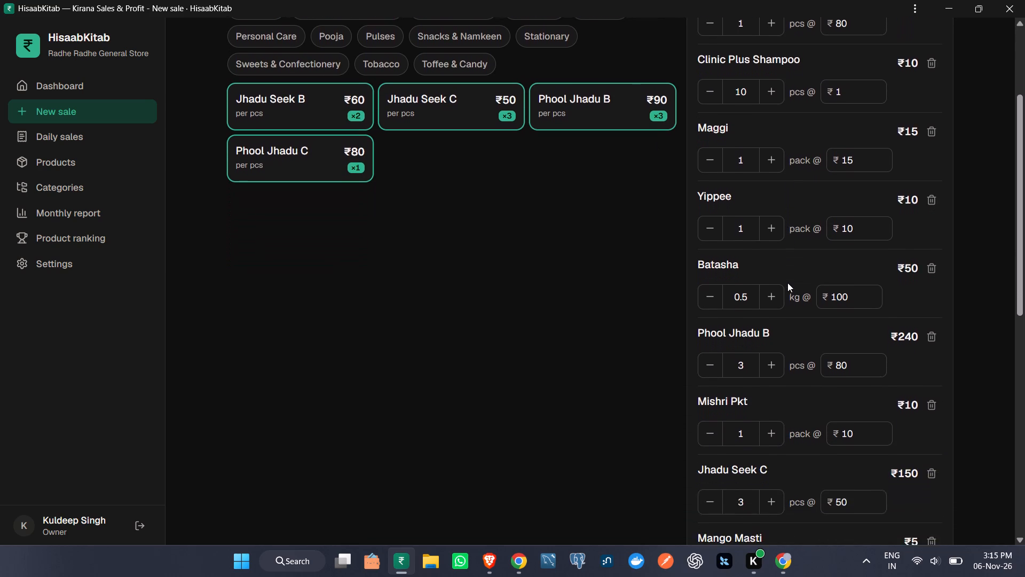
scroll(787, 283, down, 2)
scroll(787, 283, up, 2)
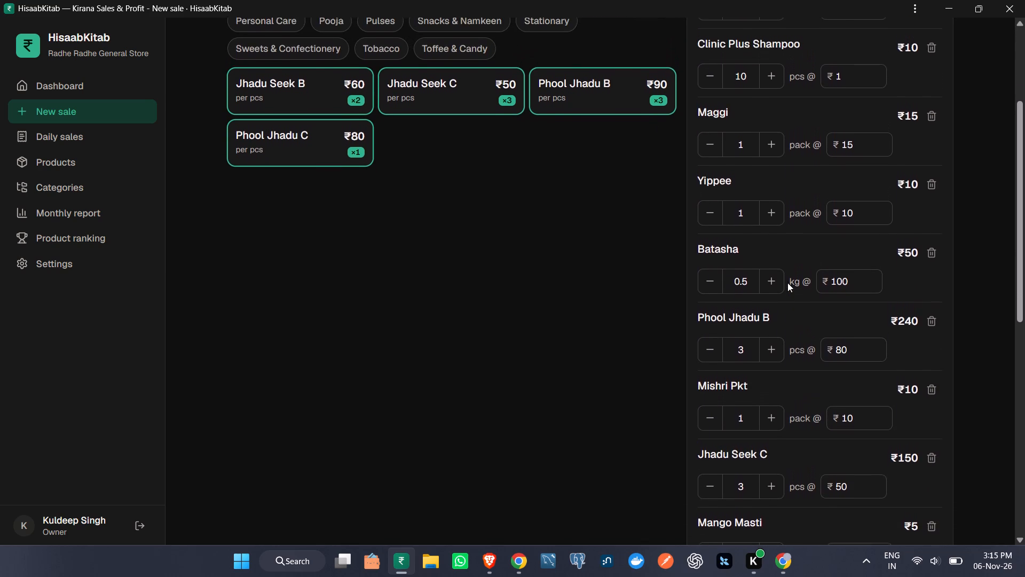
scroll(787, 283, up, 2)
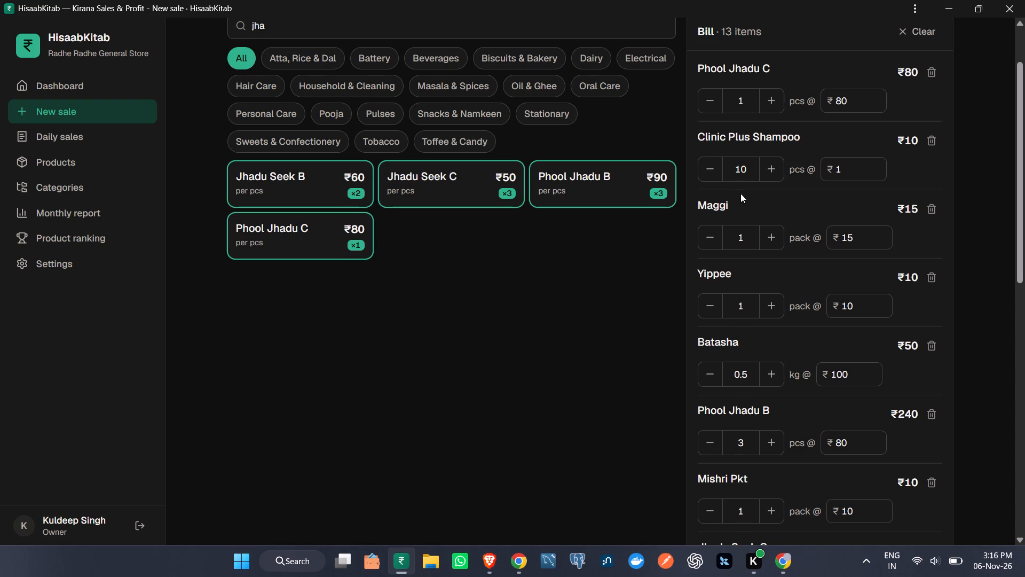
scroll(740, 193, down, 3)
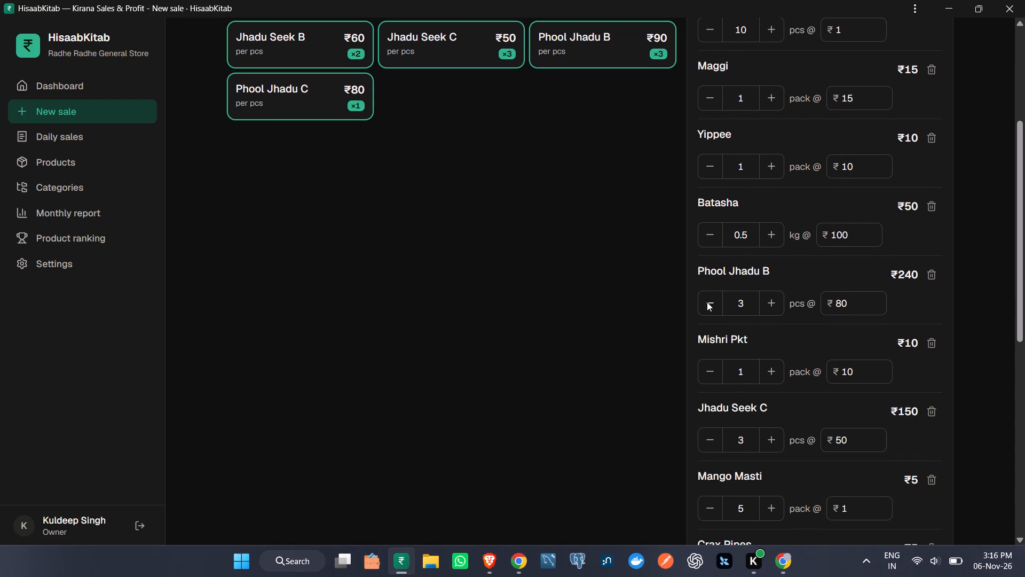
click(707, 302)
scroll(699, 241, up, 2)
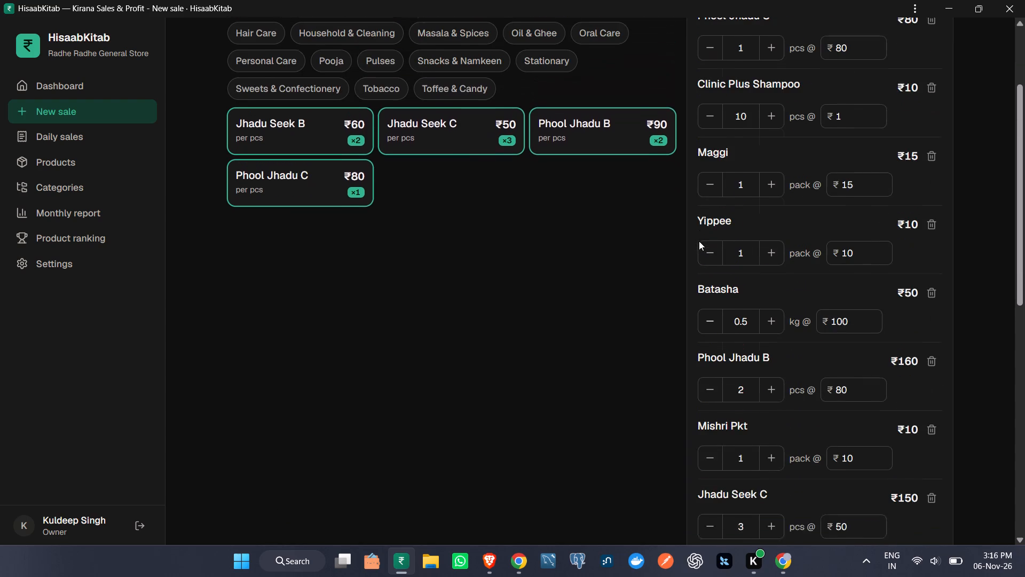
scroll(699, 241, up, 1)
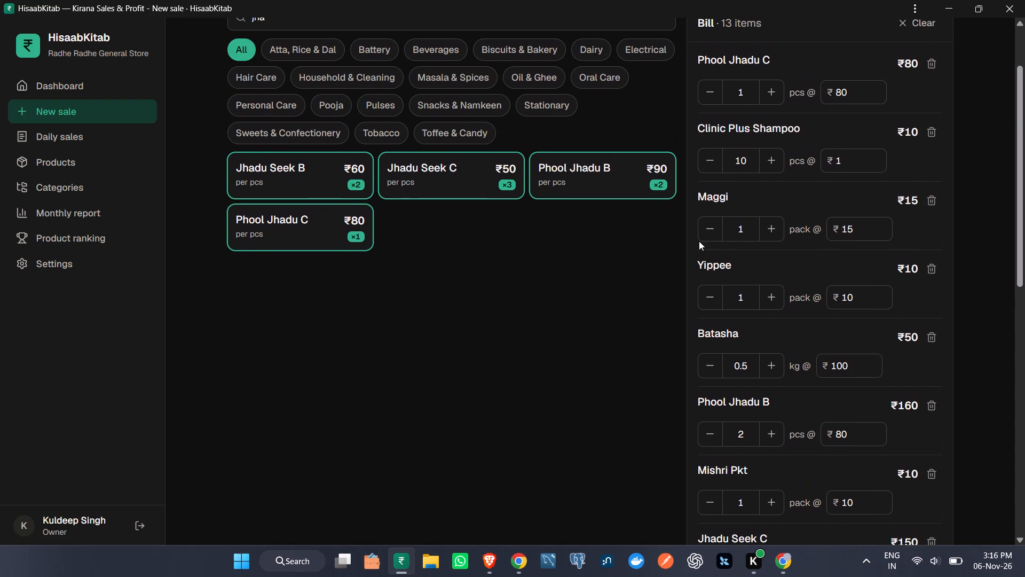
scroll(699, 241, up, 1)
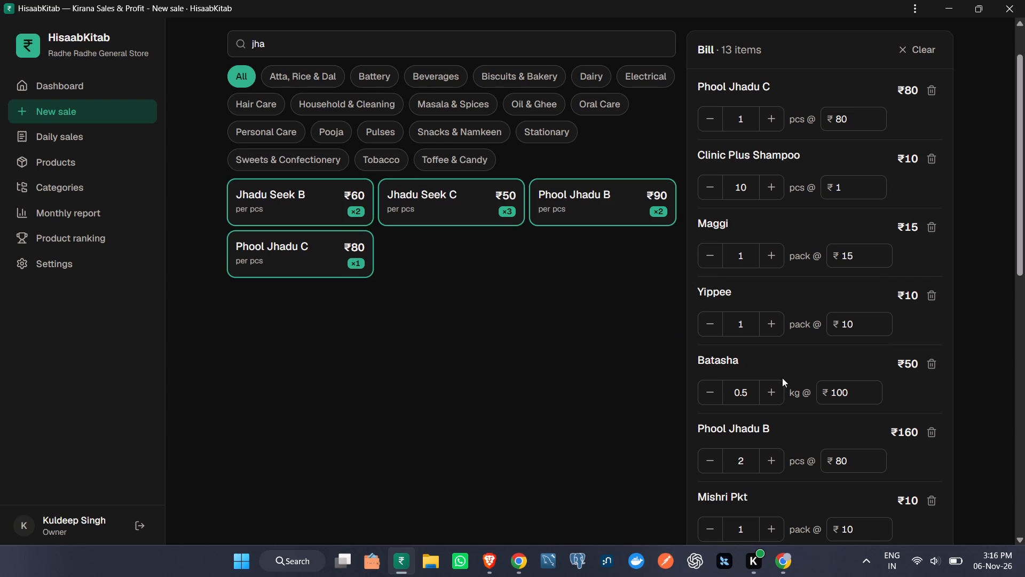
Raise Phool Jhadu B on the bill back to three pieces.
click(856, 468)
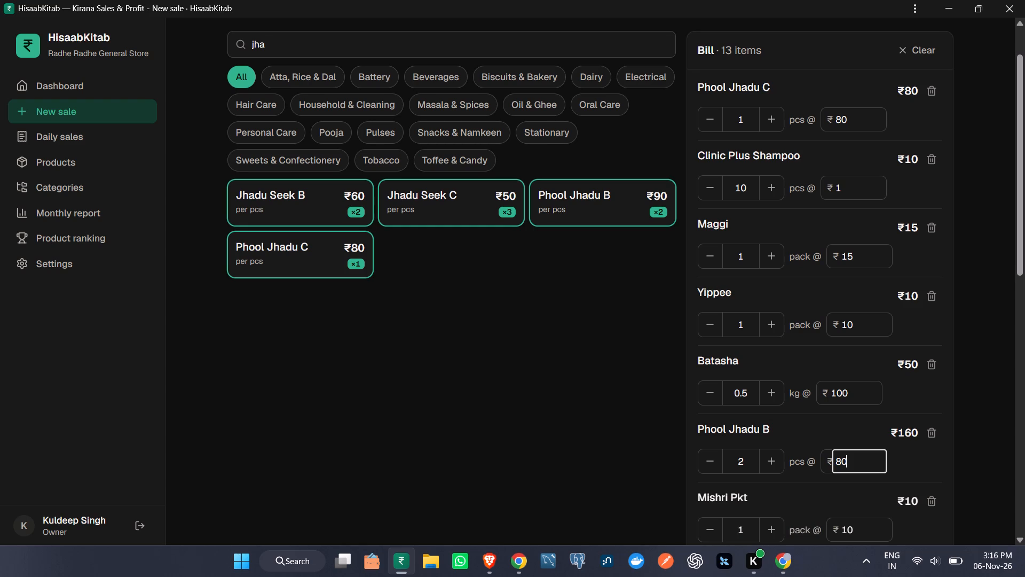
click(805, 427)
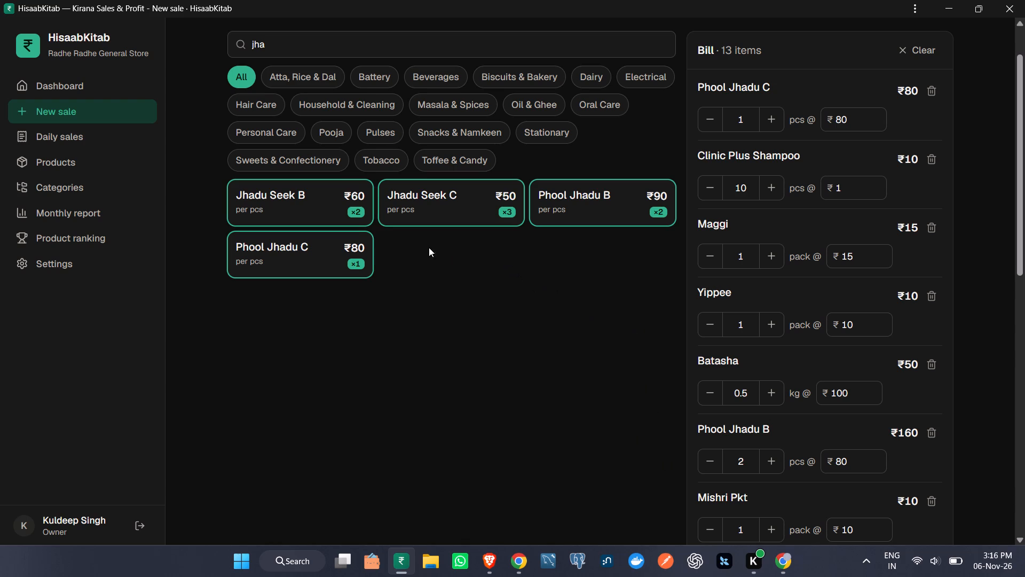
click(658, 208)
Review the items, quantities and prices listed on the bill.
scroll(767, 221, down, 1)
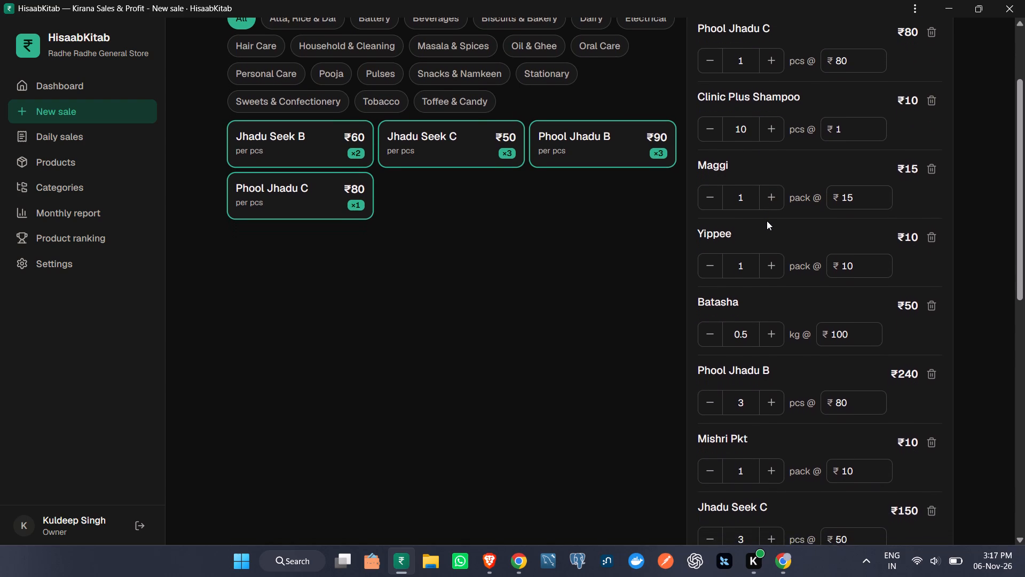
scroll(767, 221, down, 3)
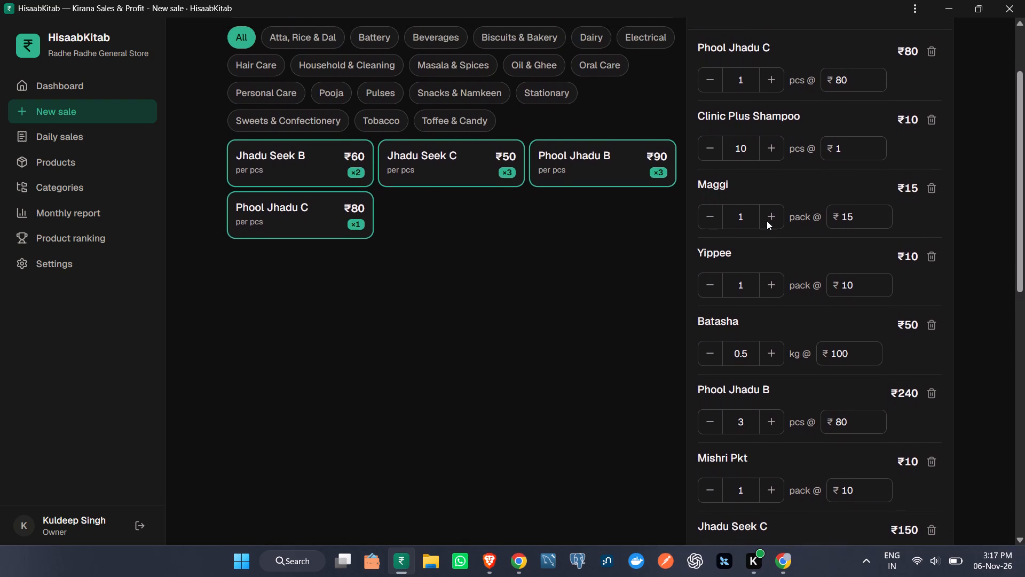
scroll(767, 221, down, 2)
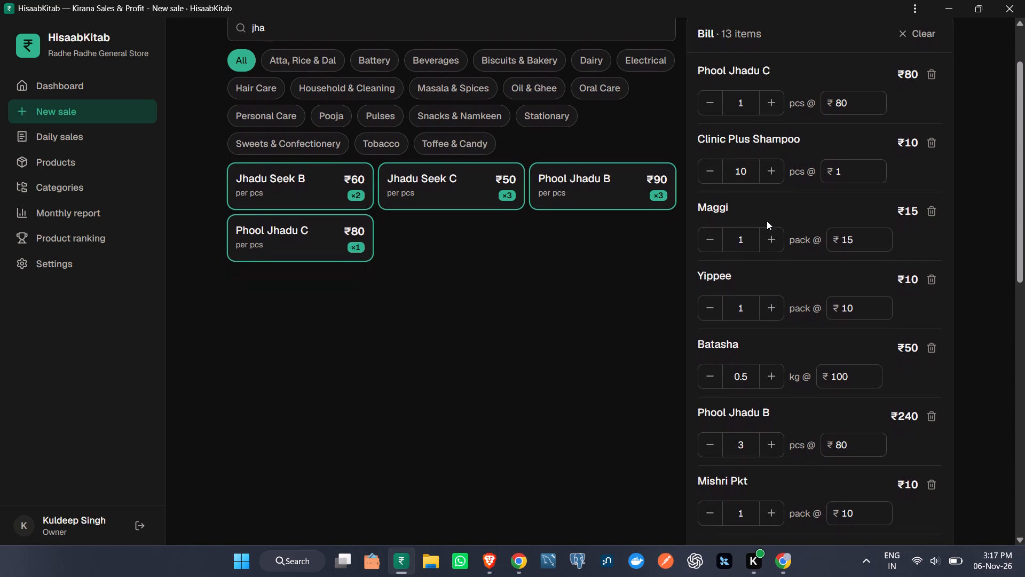
scroll(767, 221, down, 1)
scroll(564, 279, up, 1)
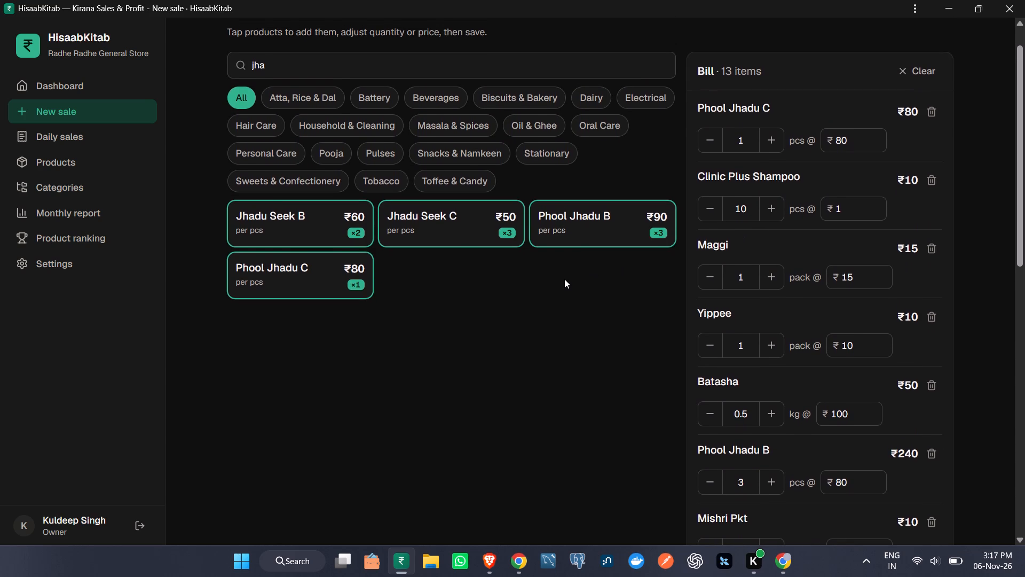
Clear the jha search so the sale's full product list is available again.
click(661, 106)
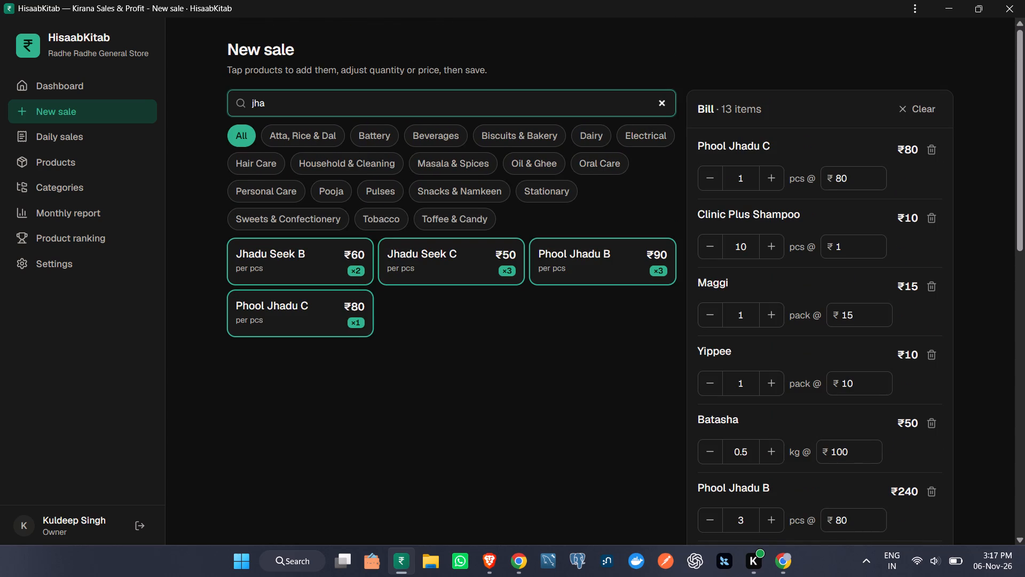
click(661, 98)
key(ctrl+a)
key(BackSpace)
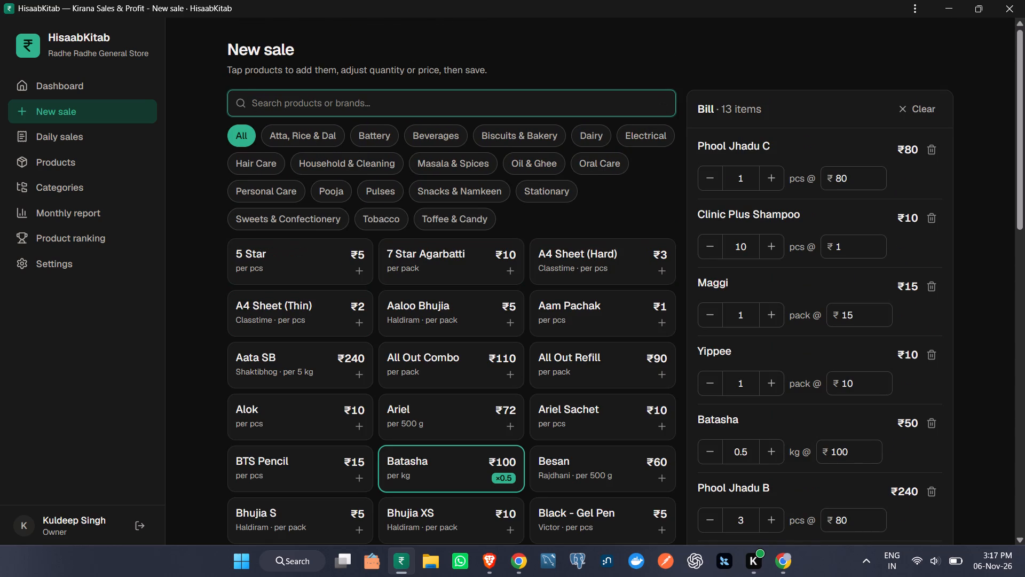
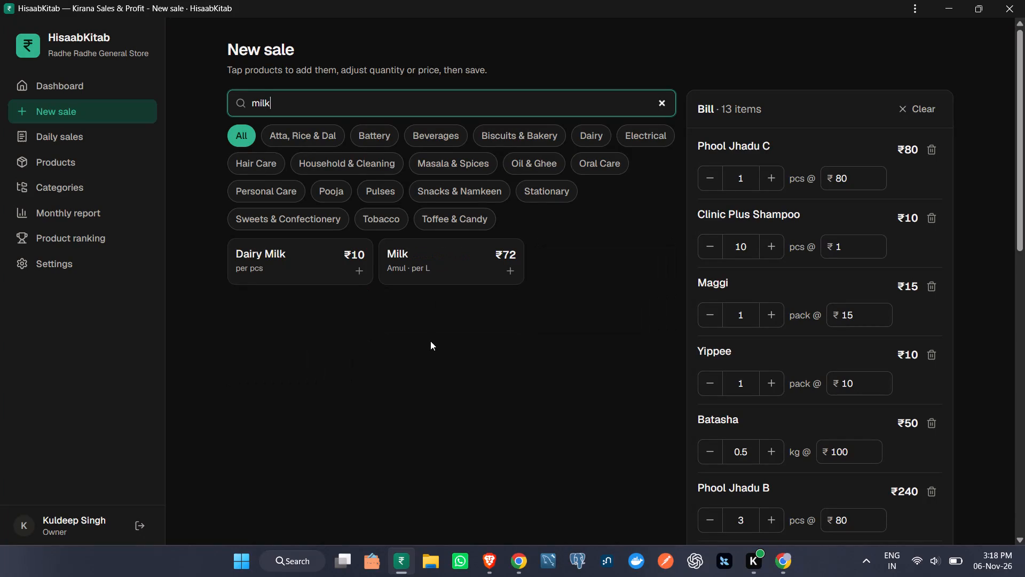
Add Amul Milk to the bill with a quantity of 0.5 L and clear the product search.
click(510, 270)
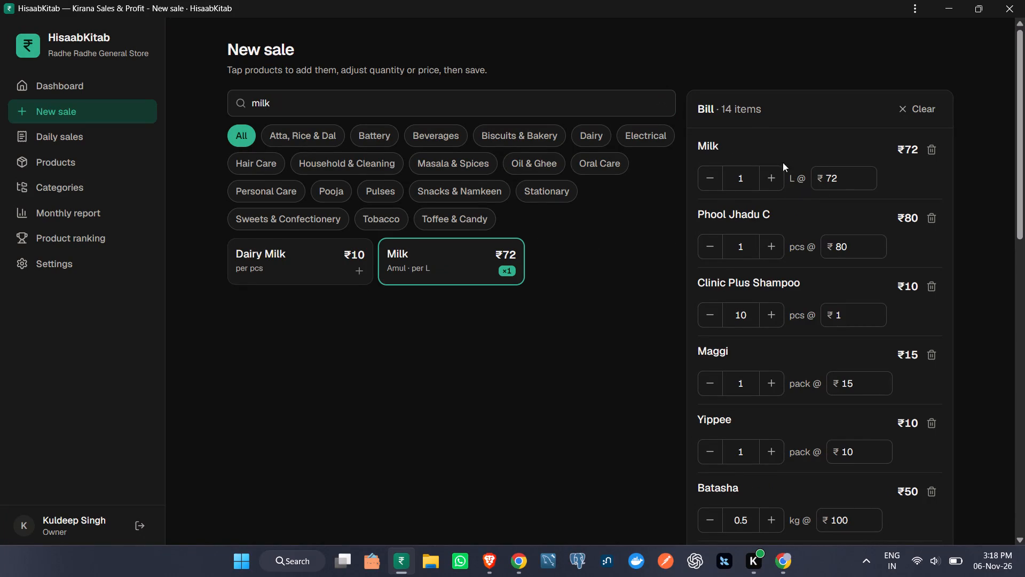
click(752, 177)
key(BackSpace)
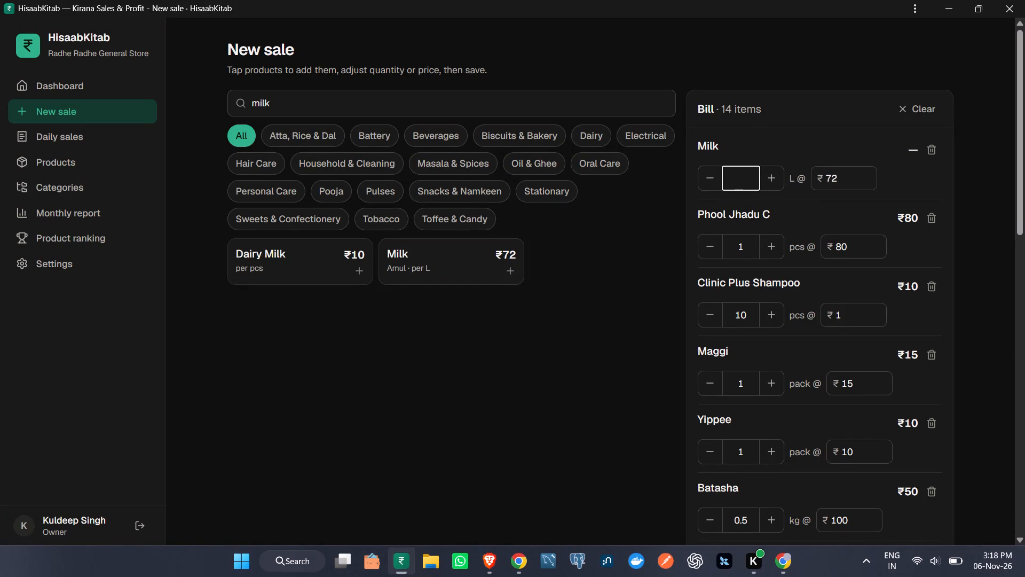
text(0.5)
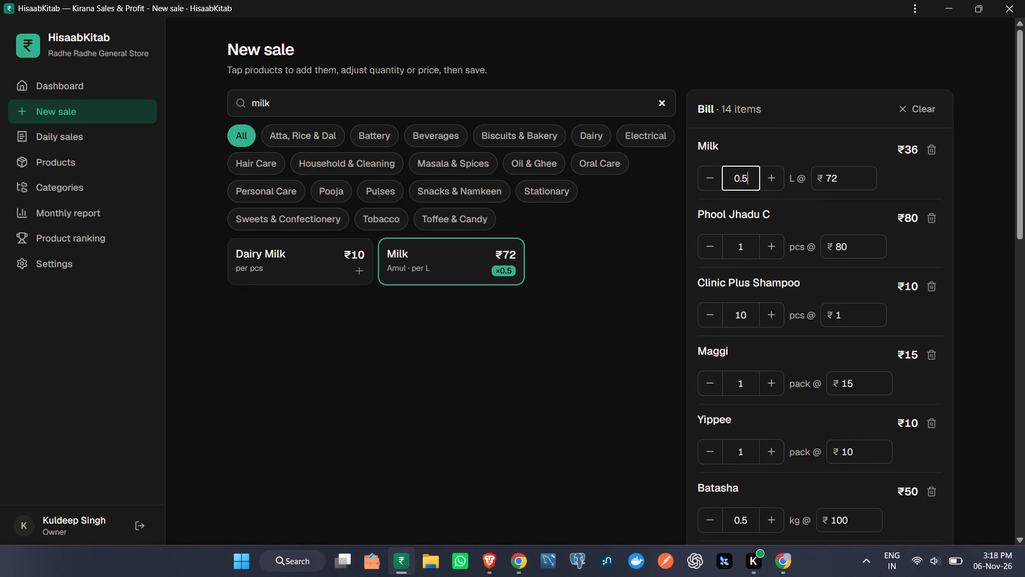
click(665, 104)
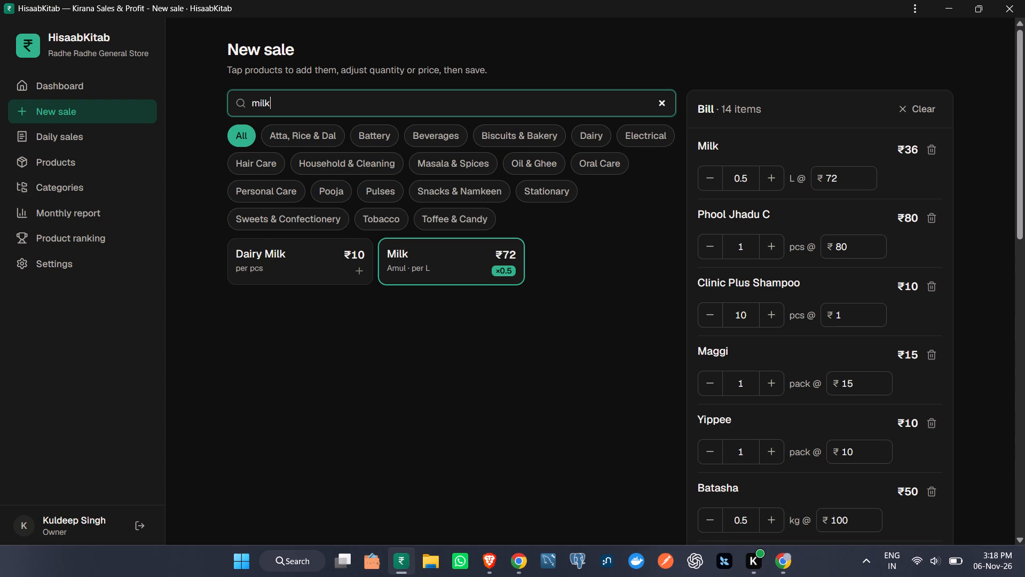
click(635, 100)
key(ctrl+a)
key(BackSpace)
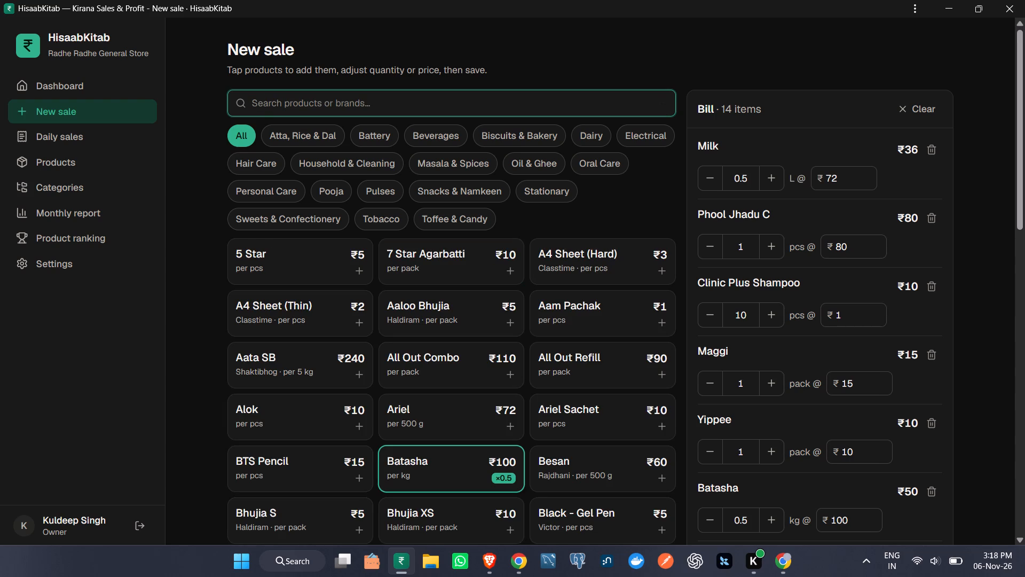
Search the sale's products for hun, cho and hunk, clearing the search after each try.
text(hun)
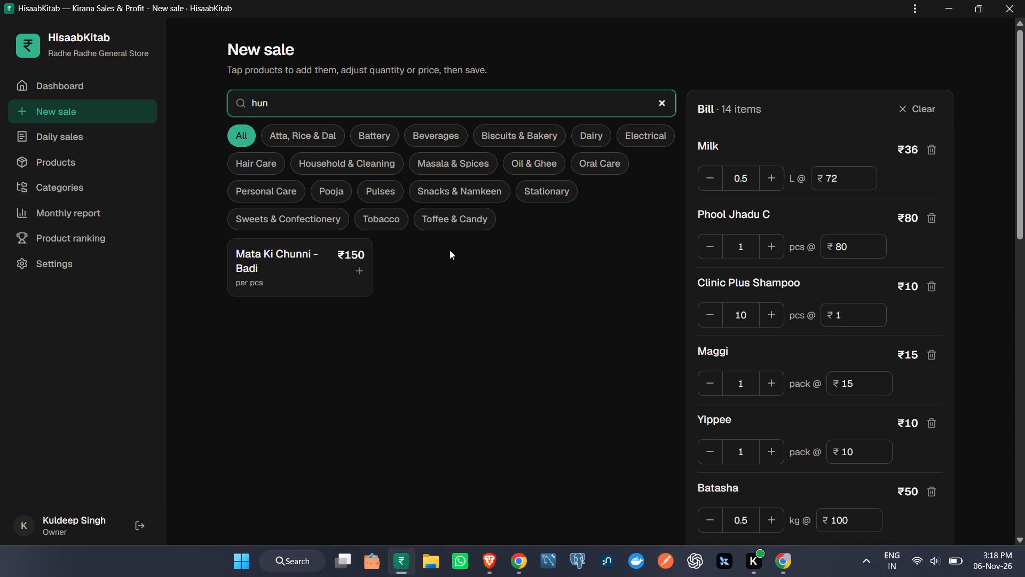
key(BackSpace)
key(BackSpace)
key(BackSpace)
text(cho)
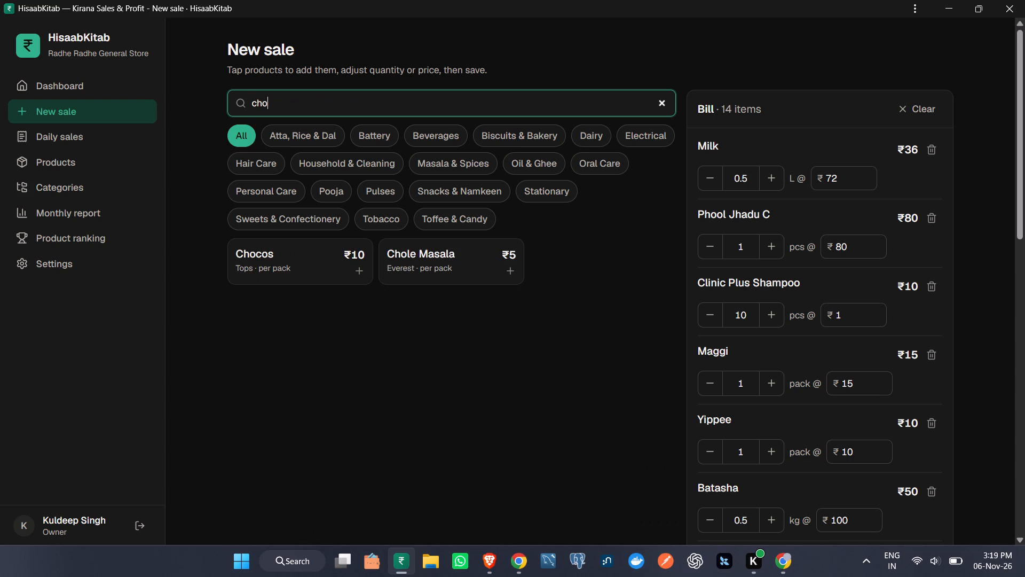
key(BackSpace)
key(BackSpace)
key(BackSpace)
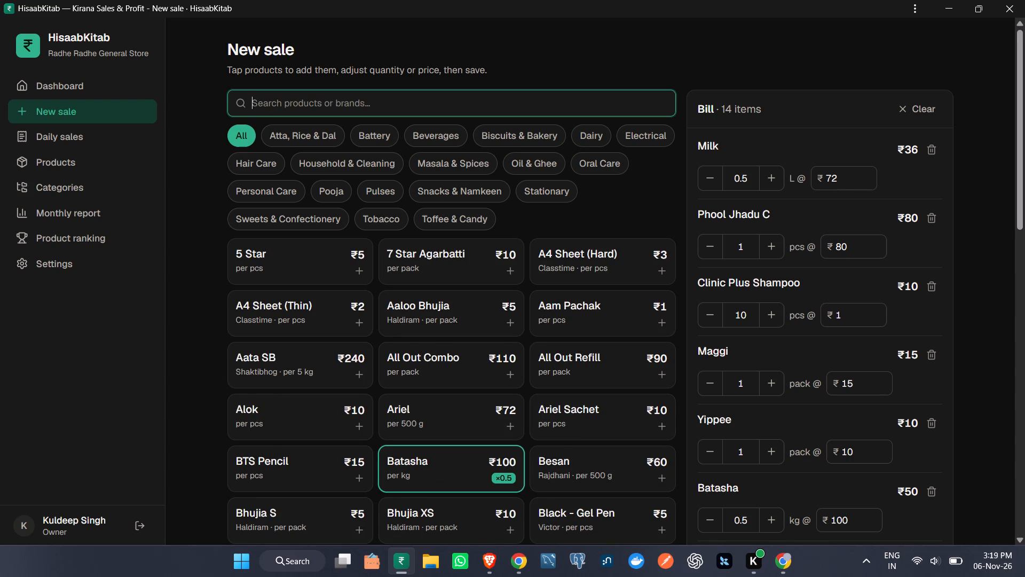
text(hun)
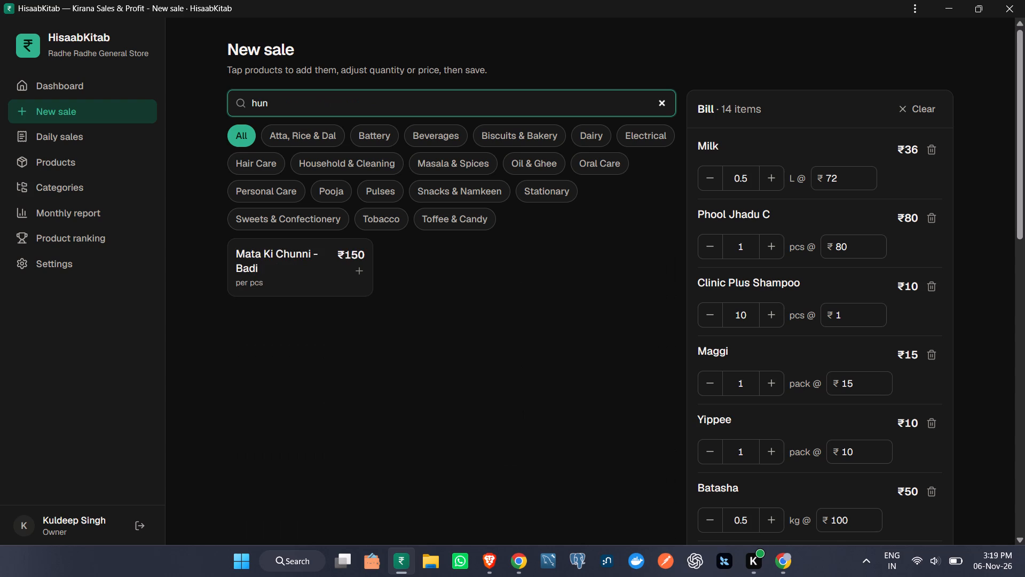
key(k)
key(BackSpace)
key(BackSpace)
key(BackSpace)
key(BackSpace)
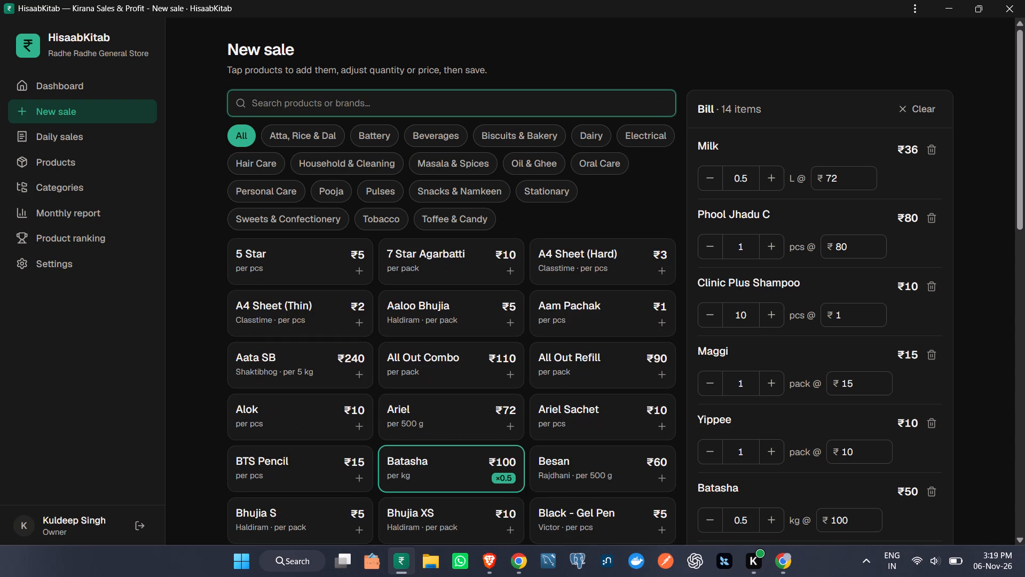
click(651, 104)
key(BackSpace)
key(BackSpace)
key(BackSpace)
Find Crax Cheese Balls with the search chee, add one pack to the bill and clear the search.
text(chee)
click(356, 270)
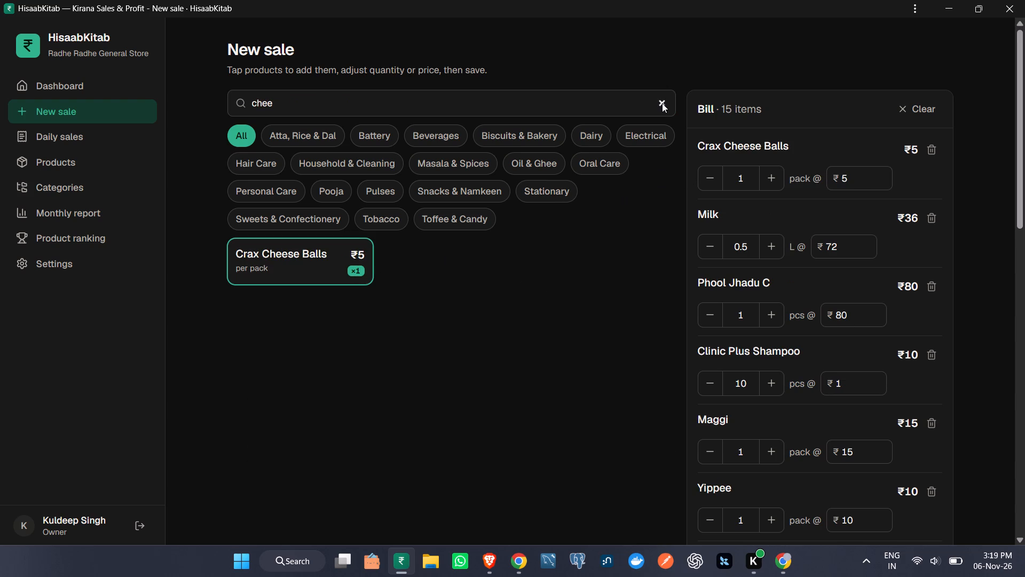
click(662, 103)
Find Punjabi Tadka S with the search punj, add two packs to the bill and clear the search.
text(punj)
double_click(511, 272)
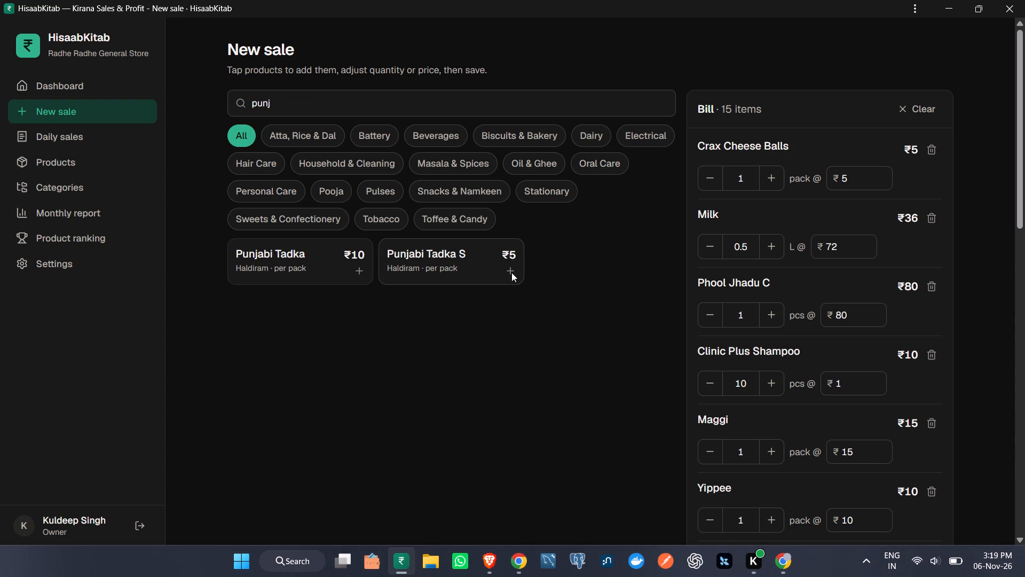
click(662, 104)
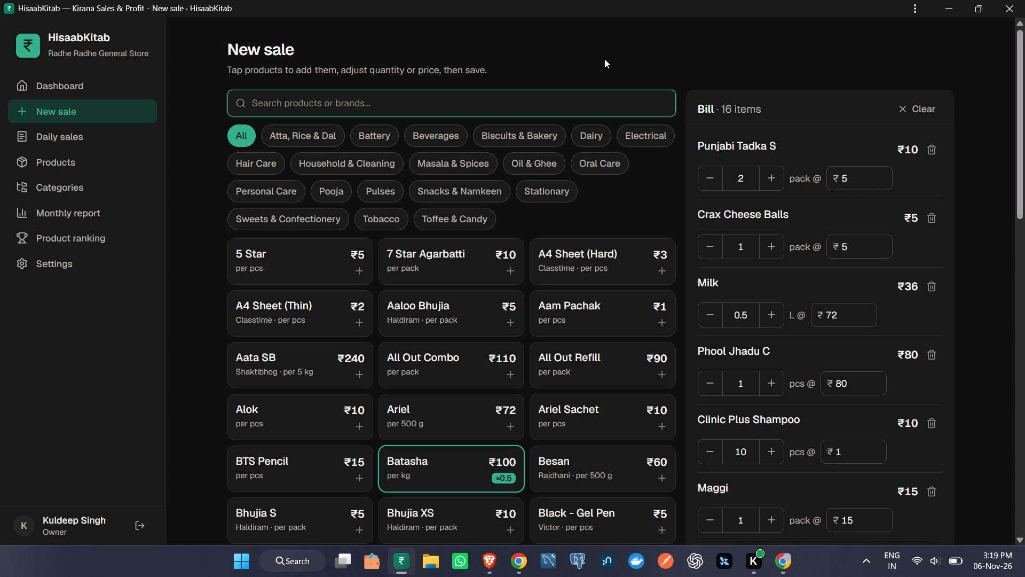
Find the ₹20 Tedhe Medhe with the search tedh, add one piece to the bill and clear the search.
text(tedh)
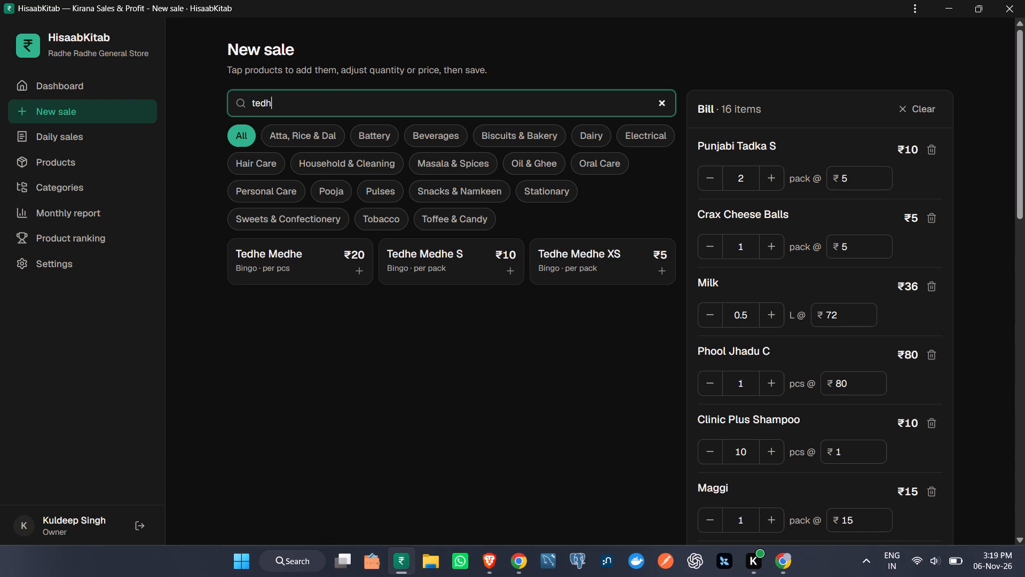
click(356, 271)
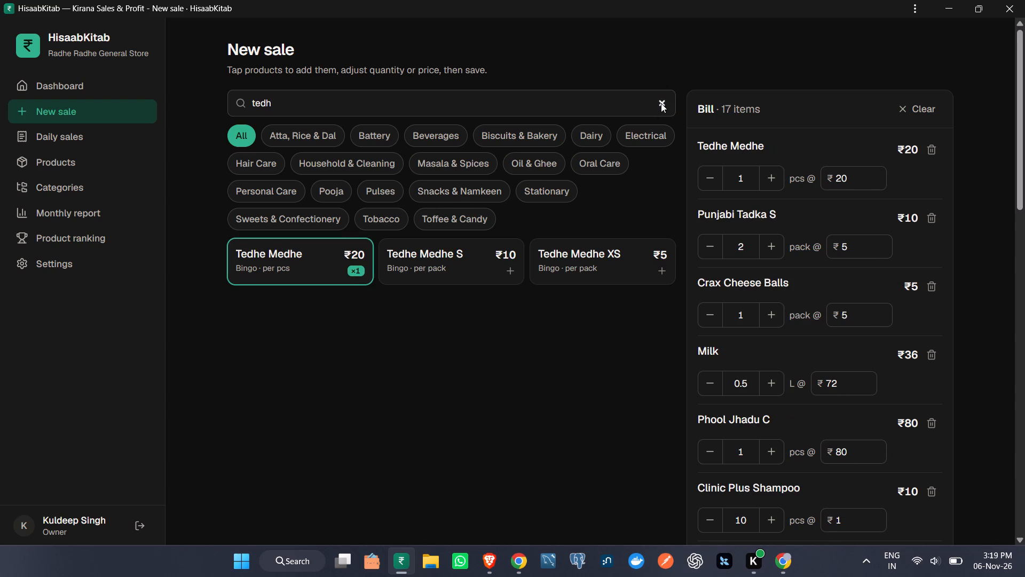
click(660, 104)
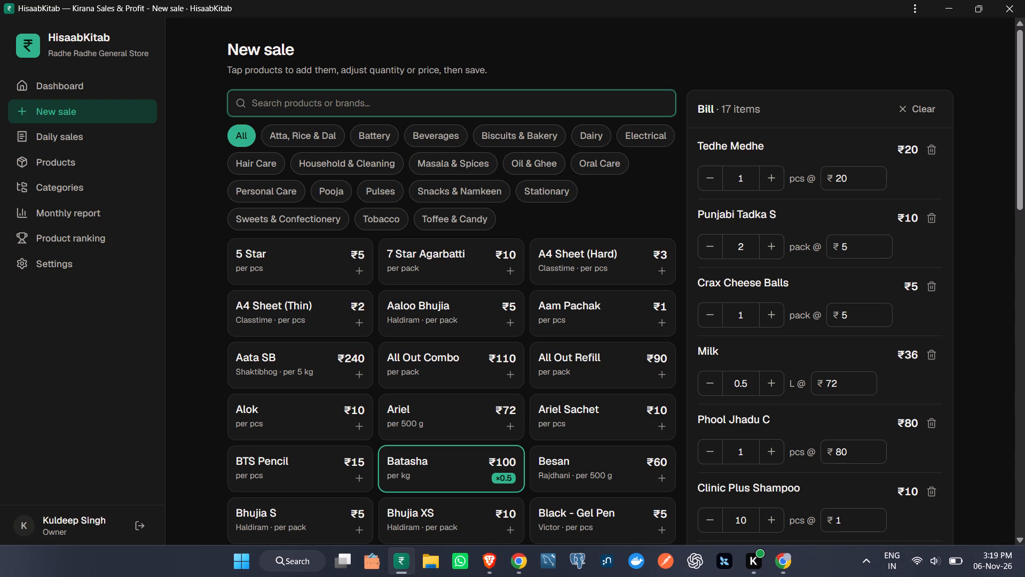
Find Fevicol with the search fev, add two pieces to the bill and clear the search.
text(fev)
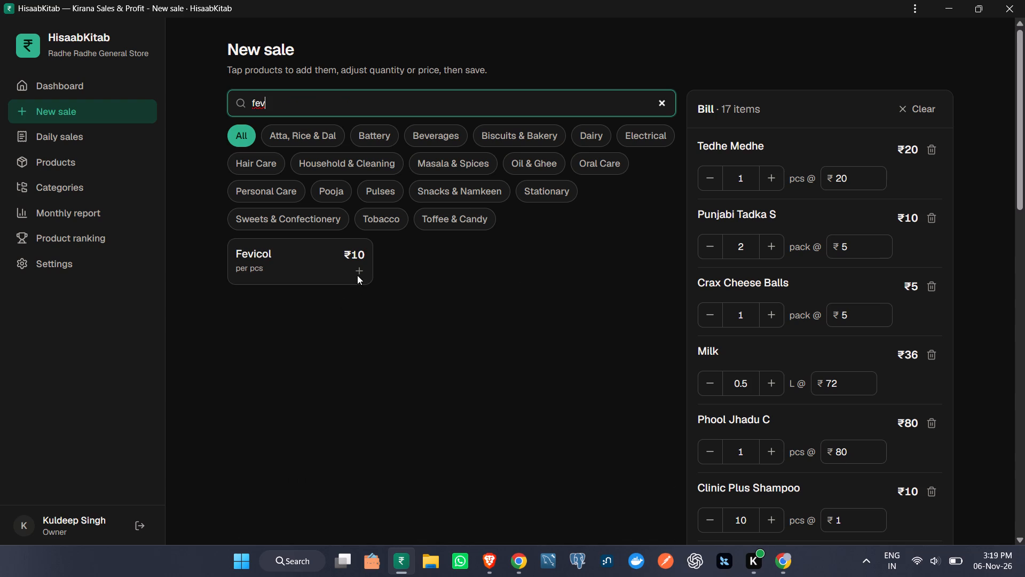
double_click(358, 269)
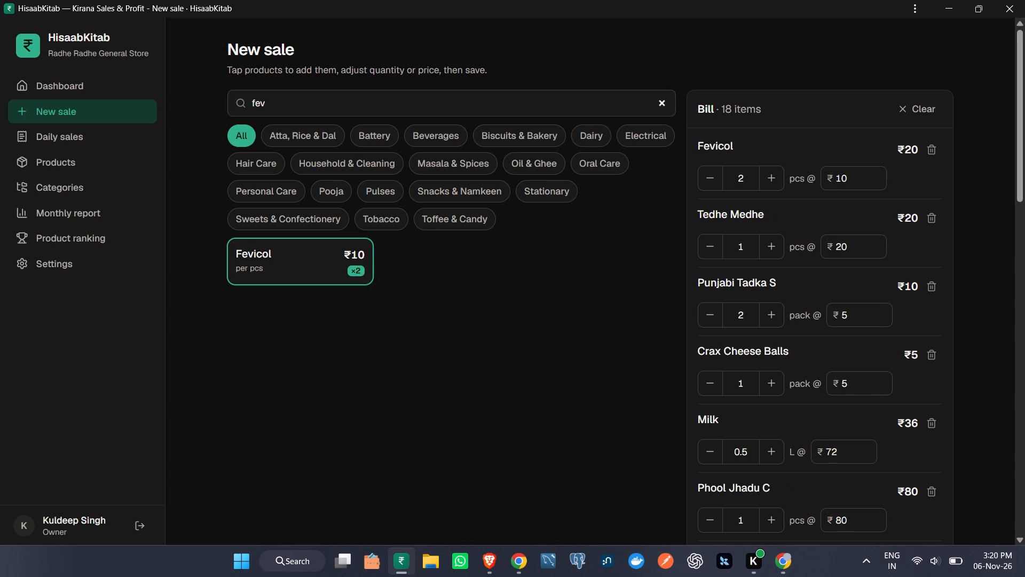
click(663, 105)
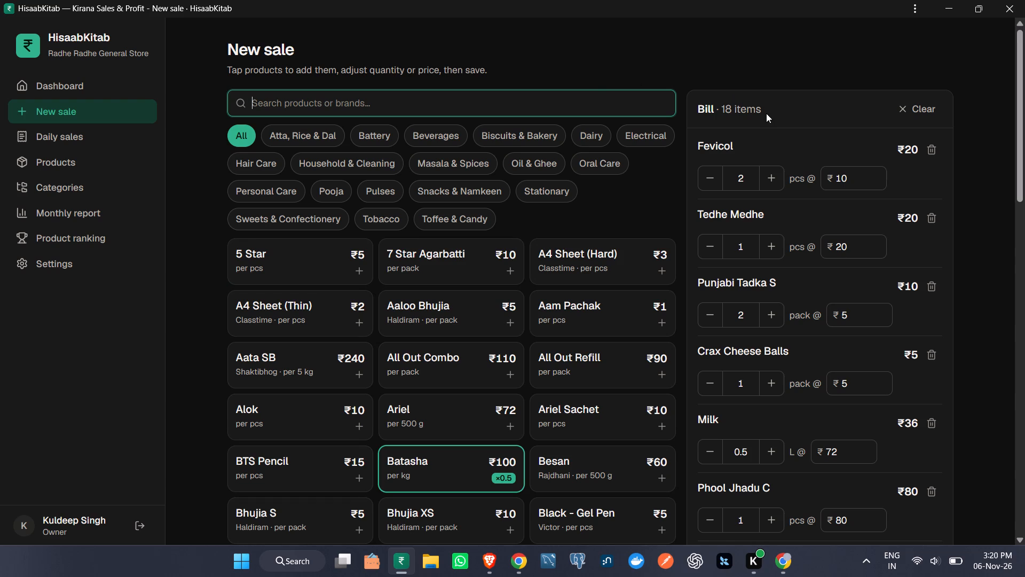
Review every item, quantity and price on the bill down to the date and total.
scroll(766, 113, down, 2)
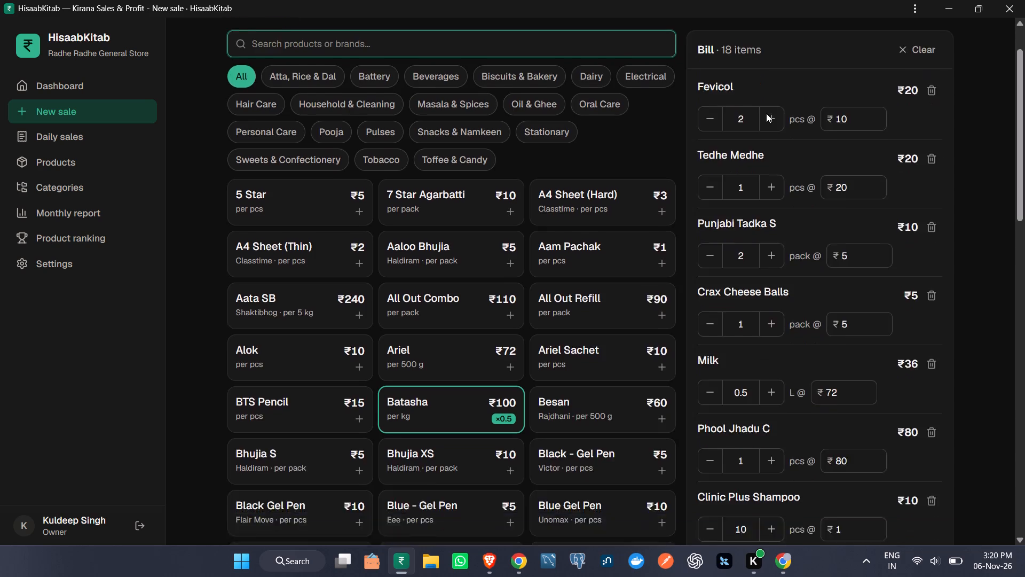
scroll(766, 113, down, 3)
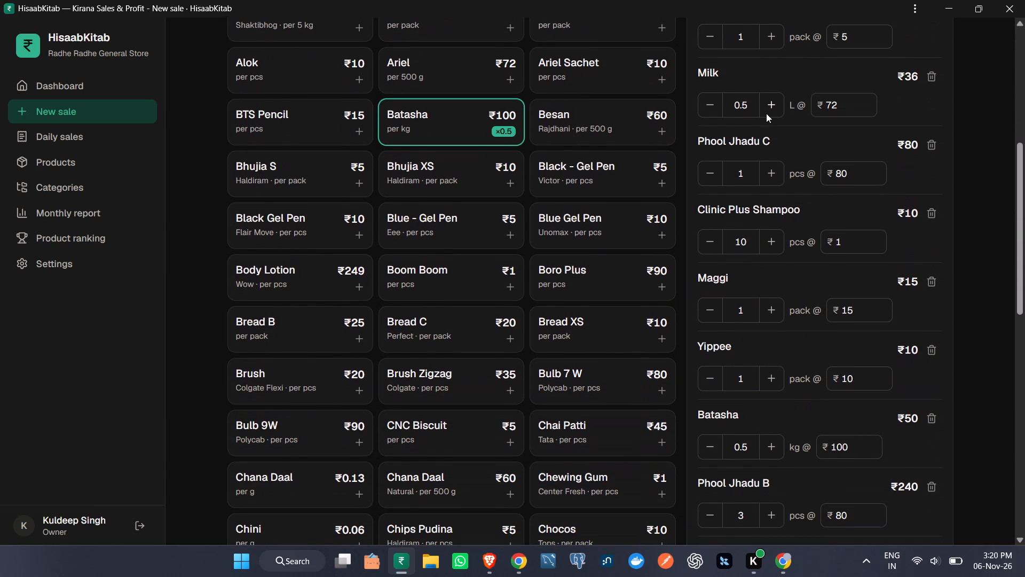
scroll(766, 113, down, 3)
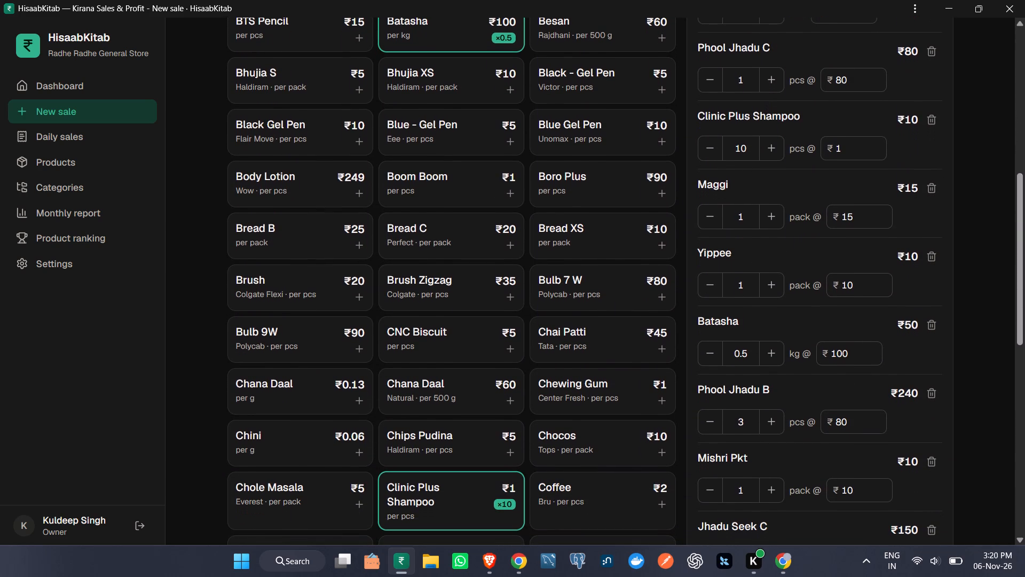
scroll(766, 113, down, 5)
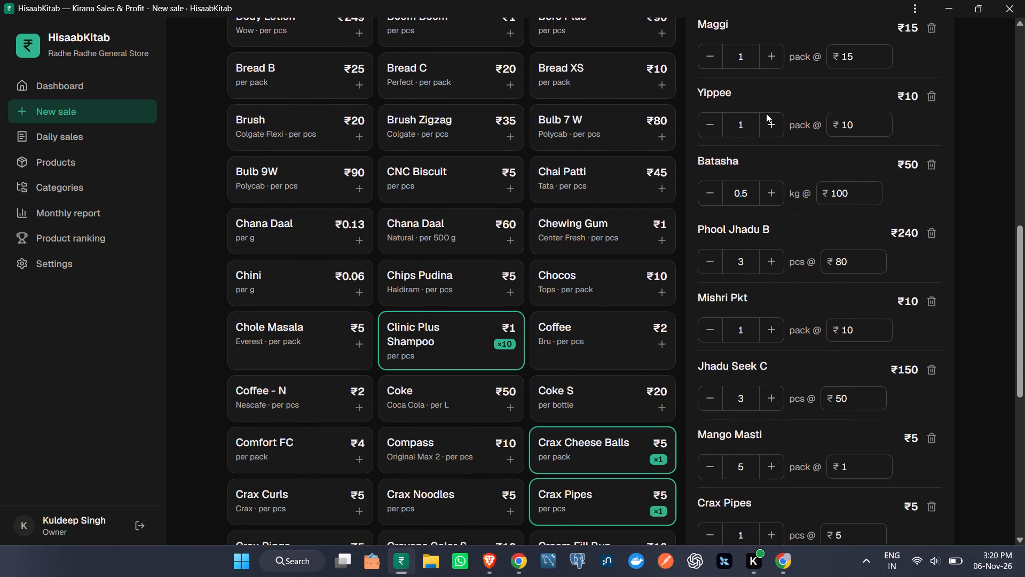
scroll(766, 113, down, 2)
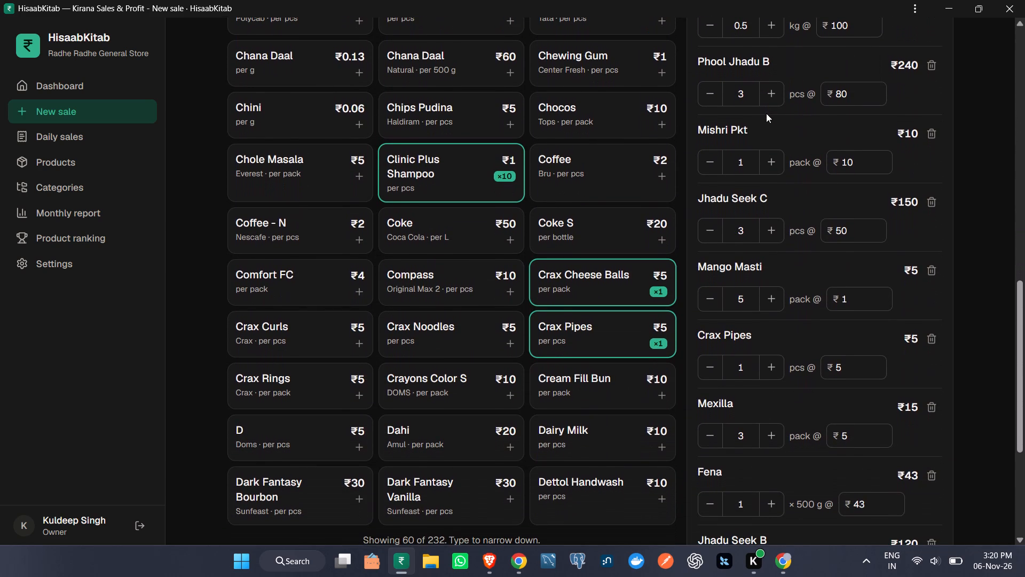
scroll(766, 113, down, 2)
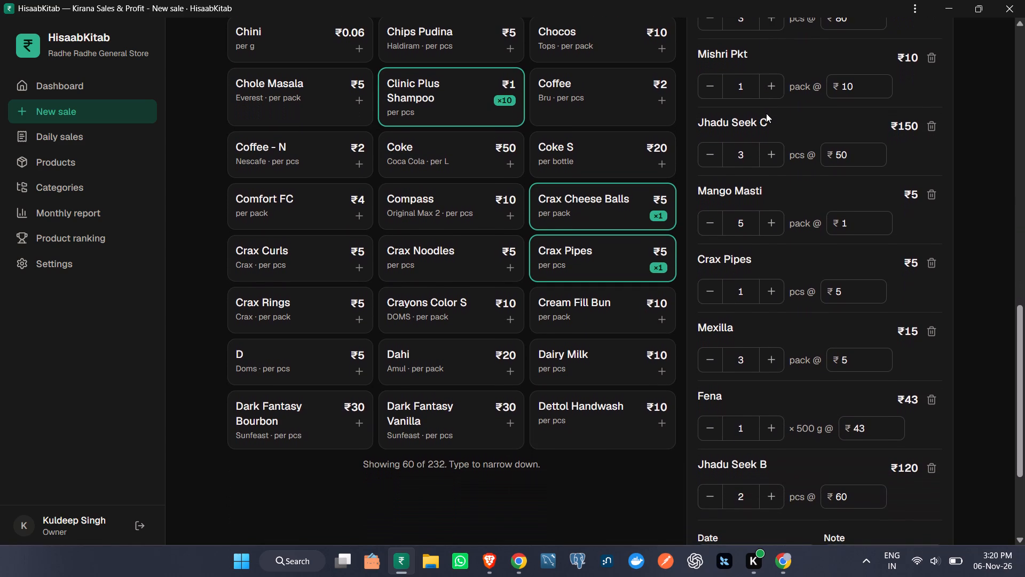
scroll(766, 113, down, 2)
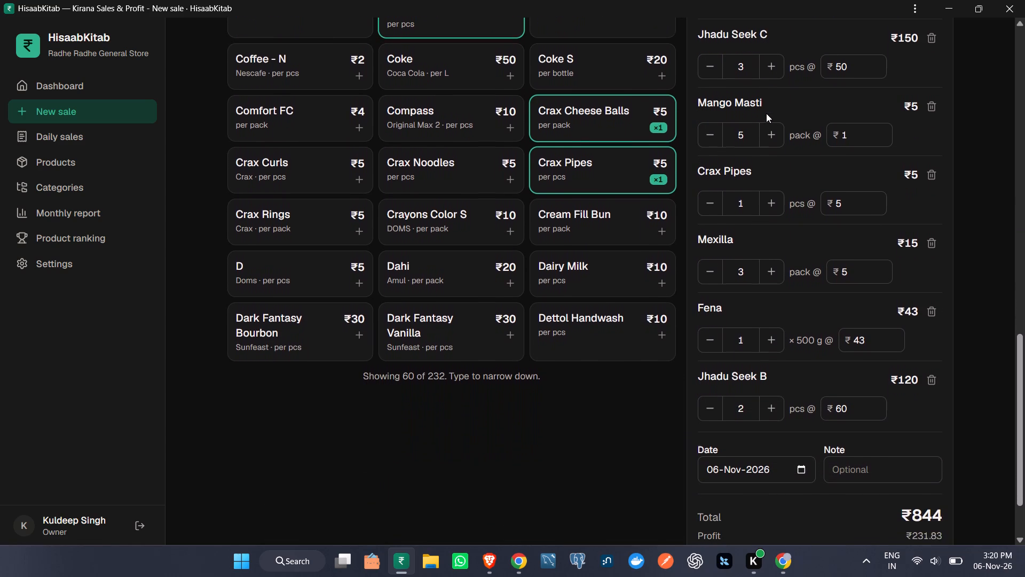
scroll(766, 113, down, 1)
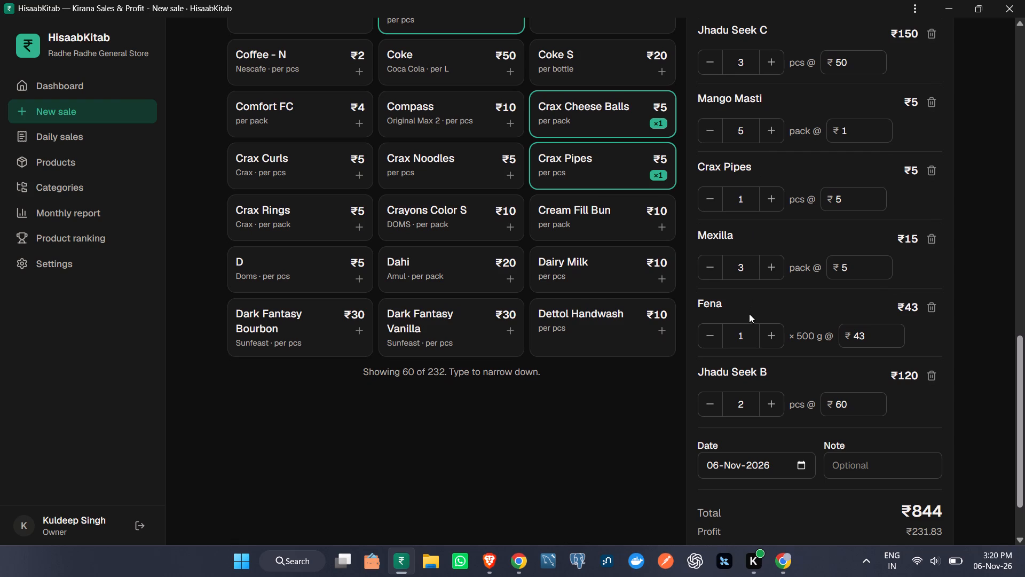
scroll(749, 314, down, 1)
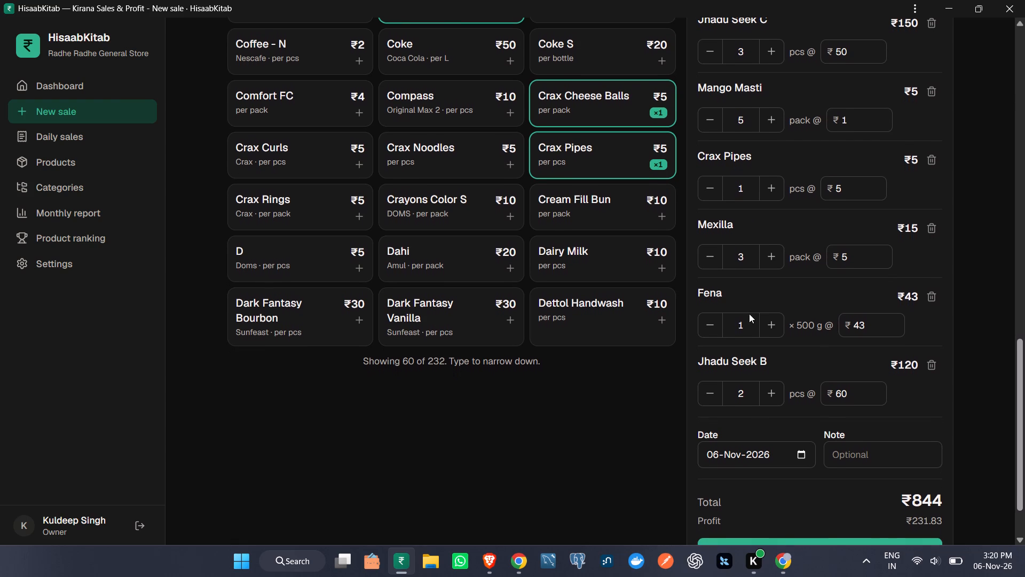
scroll(749, 314, down, 1)
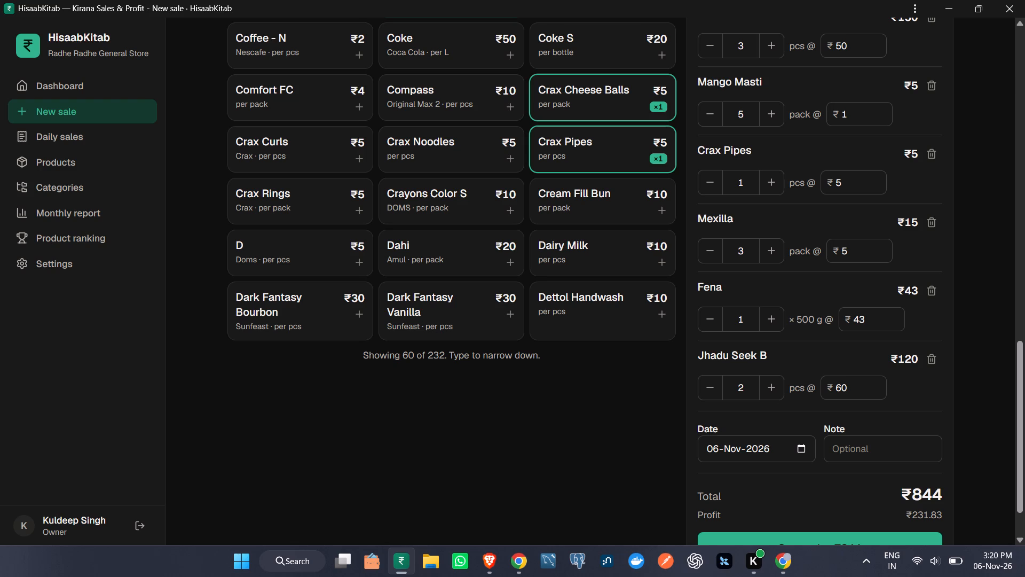
scroll(749, 314, down, 1)
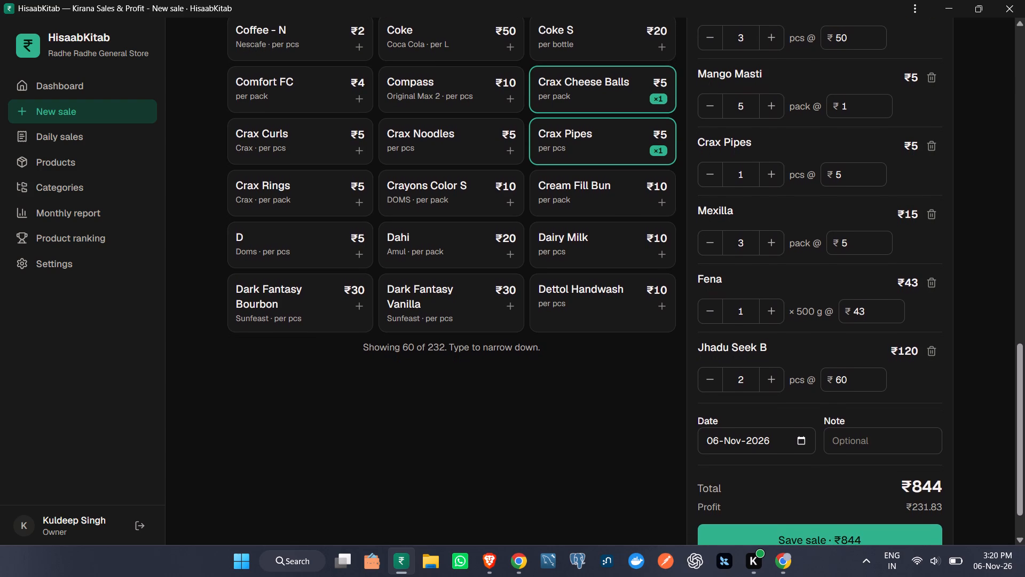
Lower Jhadu Seek C on the bill to two pieces.
scroll(838, 379, up, 2)
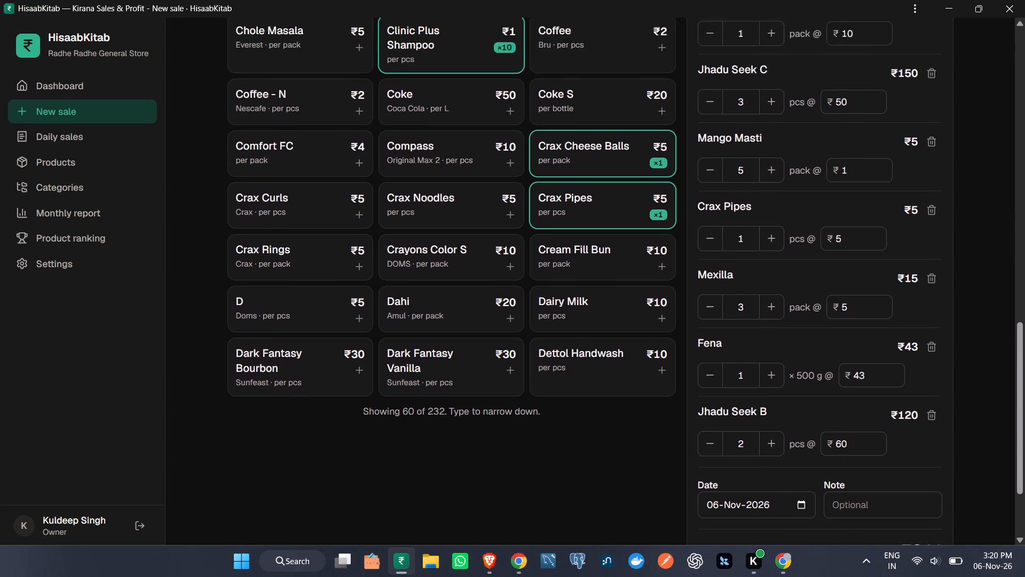
scroll(838, 379, up, 3)
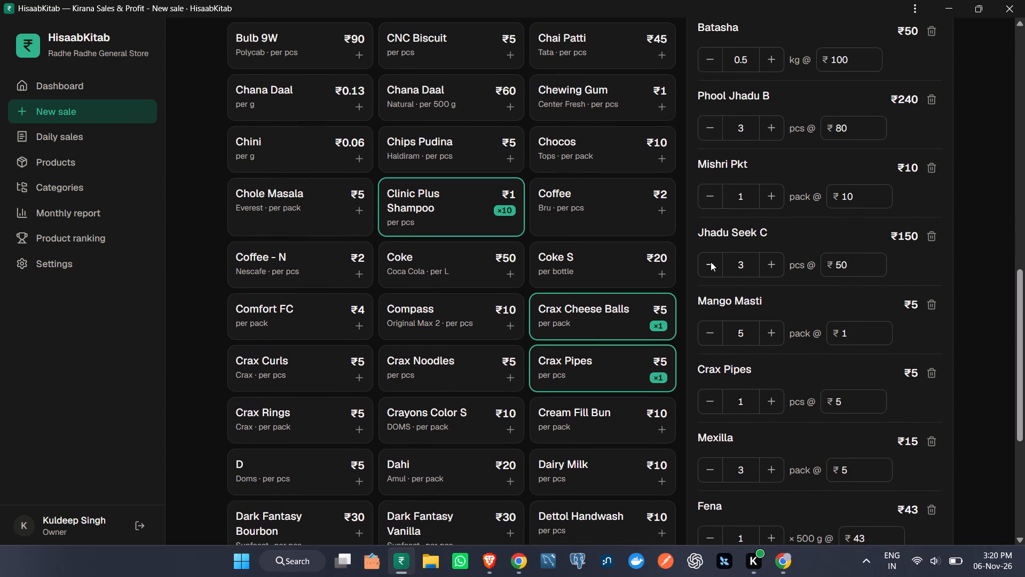
click(711, 262)
Check the remaining bill lines down to the date and total, and save the sale.
scroll(777, 246, down, 1)
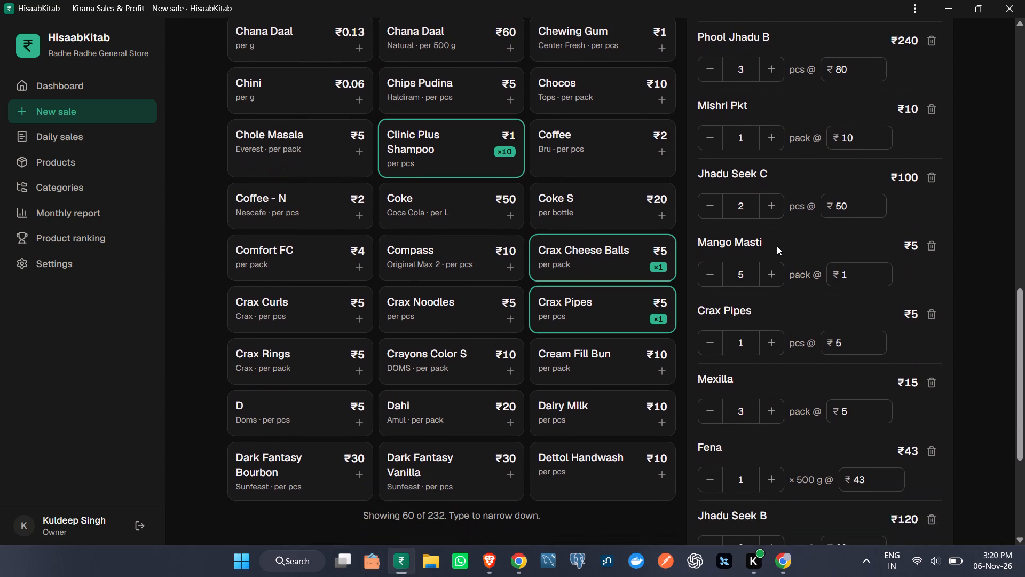
scroll(777, 246, down, 4)
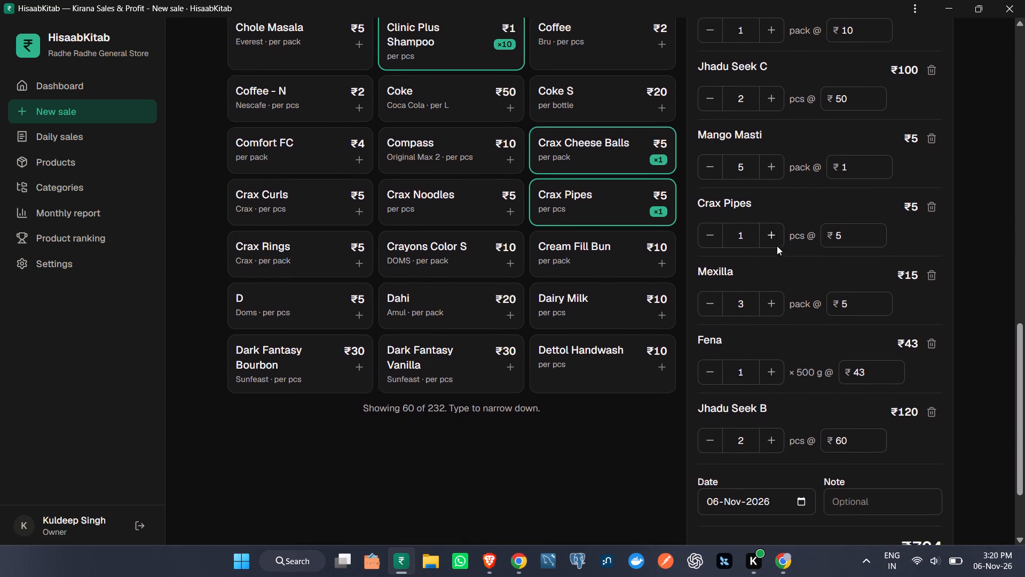
scroll(777, 246, down, 3)
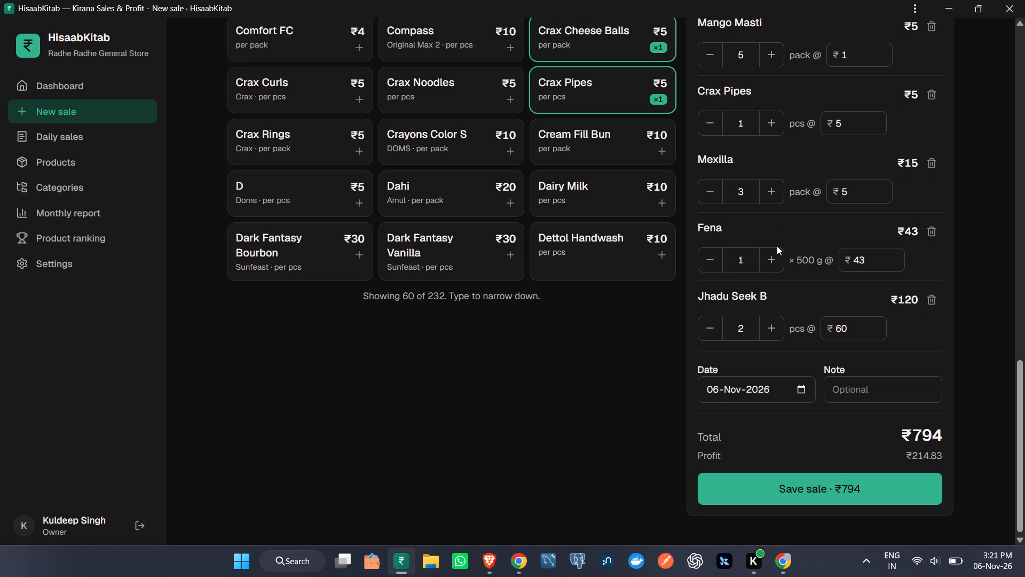
scroll(777, 246, down, 1)
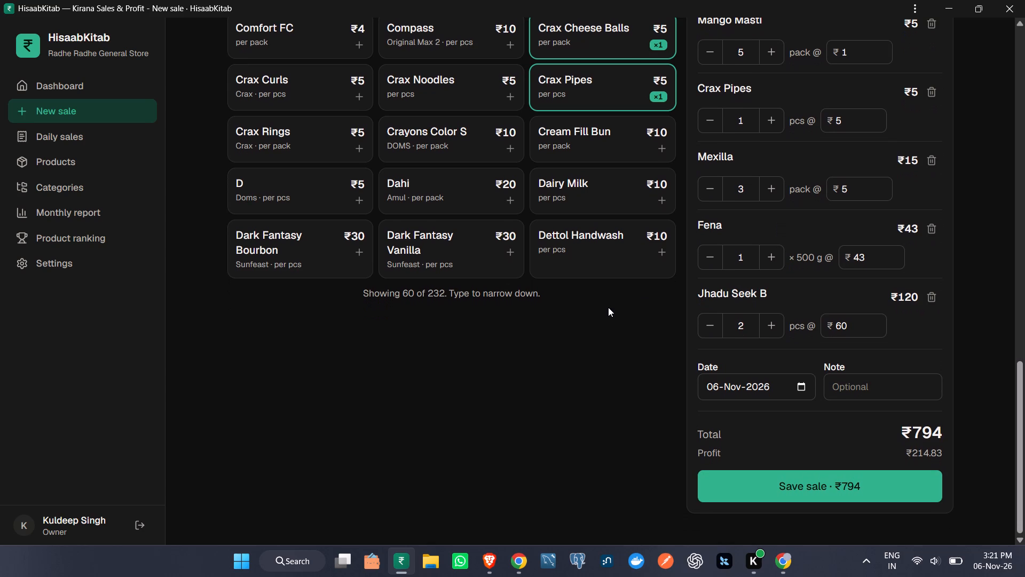
scroll(608, 307, down, 1)
scroll(608, 307, up, 5)
scroll(608, 307, down, 6)
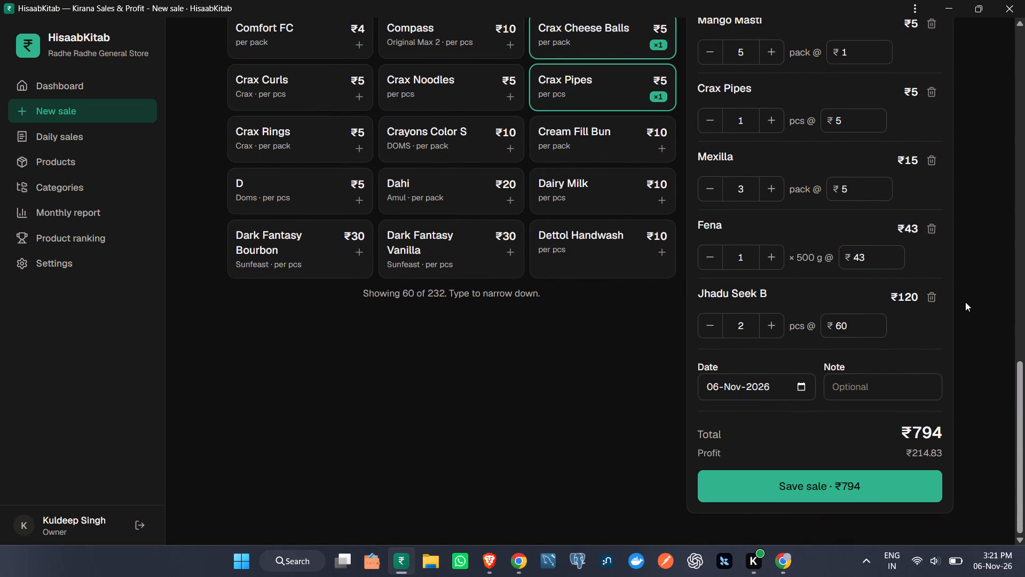
click(897, 489)
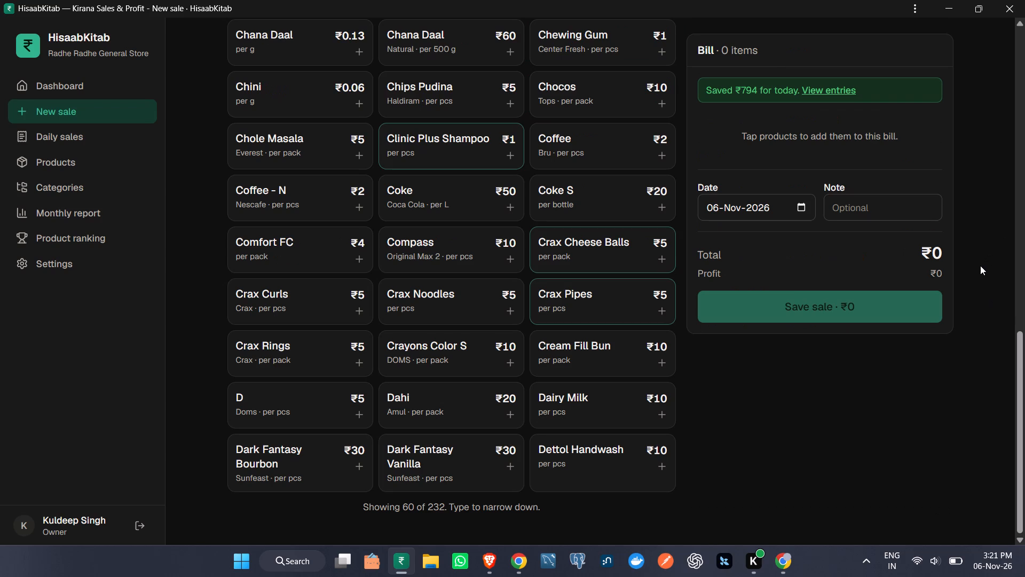
Open the dashboard and look over the sales and profit summary, the 14-day sales chart and the top products.
scroll(934, 341, up, 2)
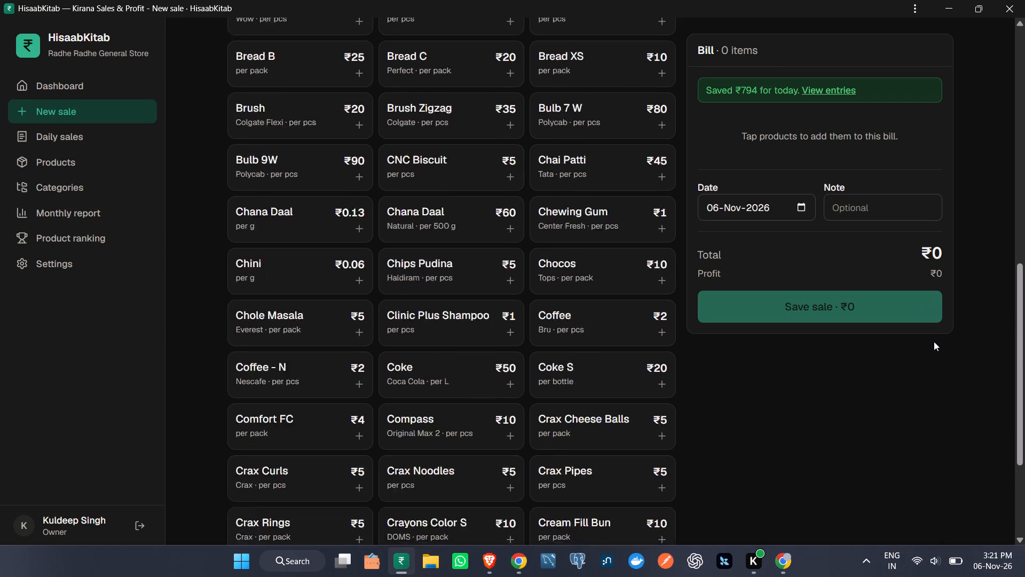
scroll(934, 341, up, 2)
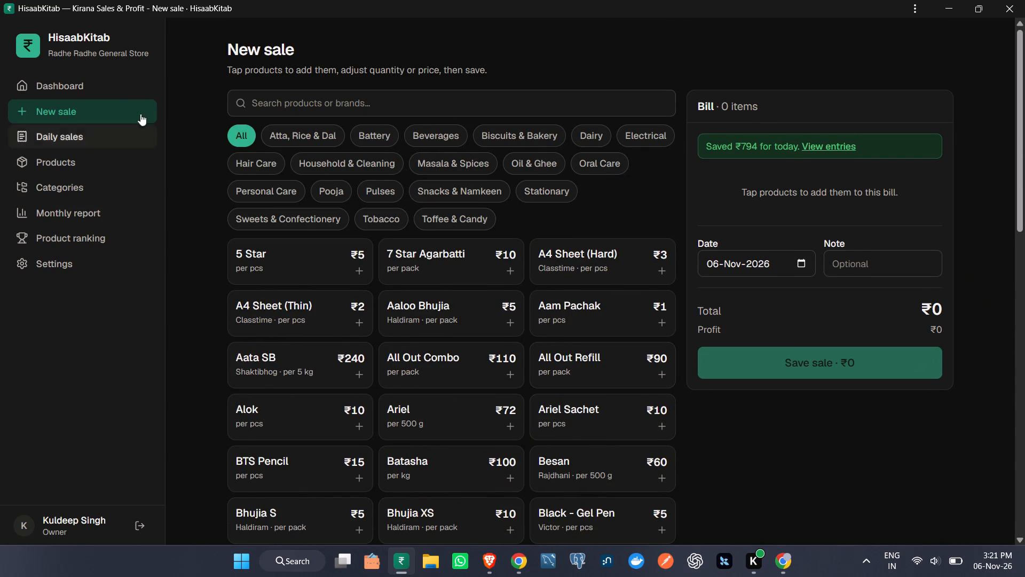
click(124, 77)
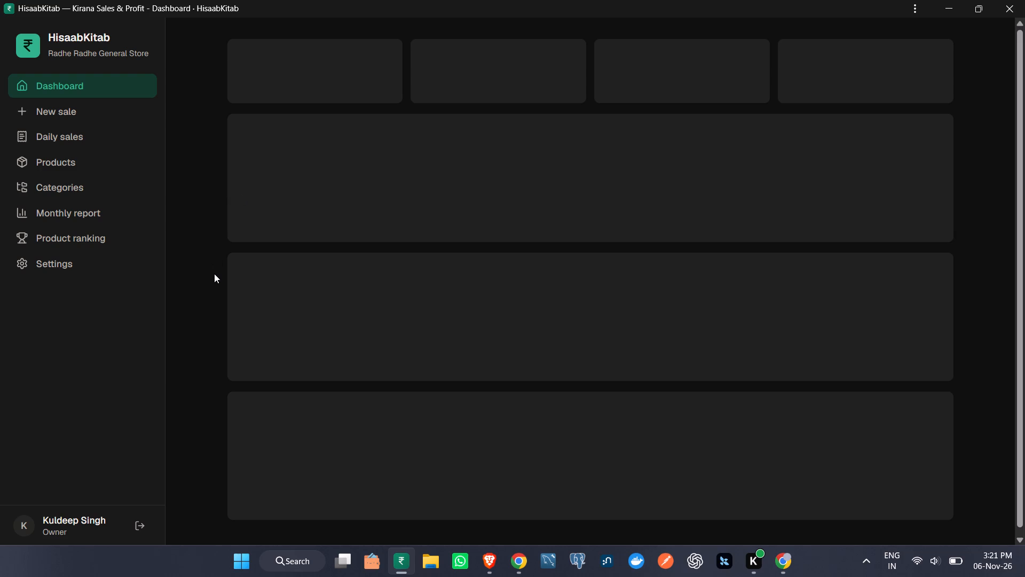
scroll(214, 274, down, 3)
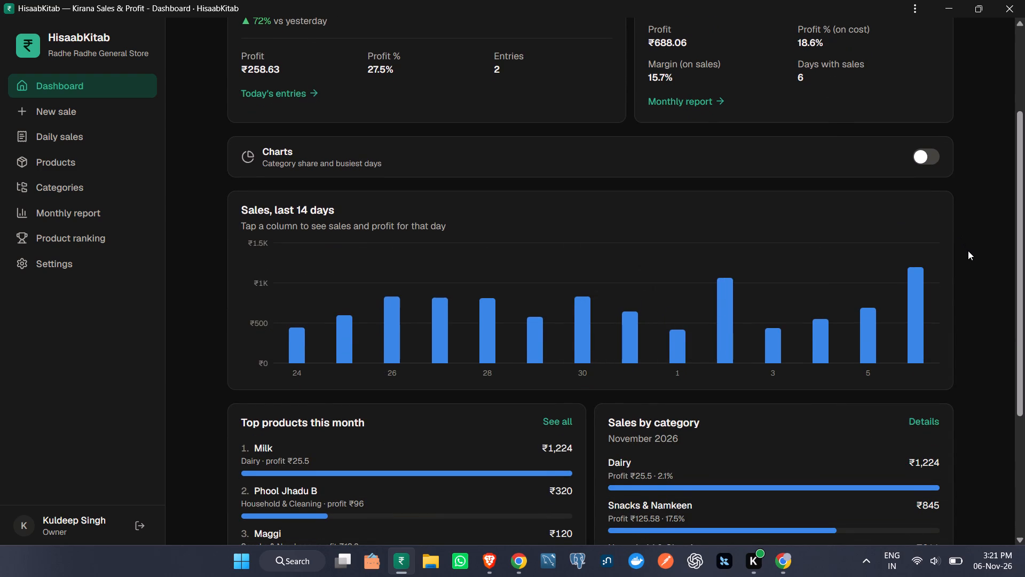
Look over this month's top products and the sales by category on the dashboard, and switch to the Chrome browser window.
scroll(968, 251, down, 6)
key(alt+Tab)
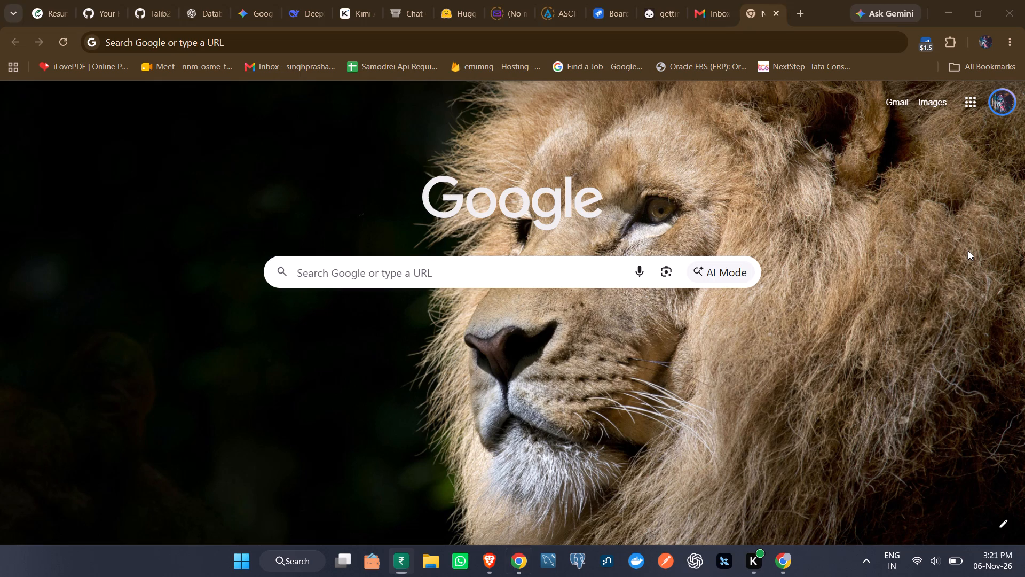
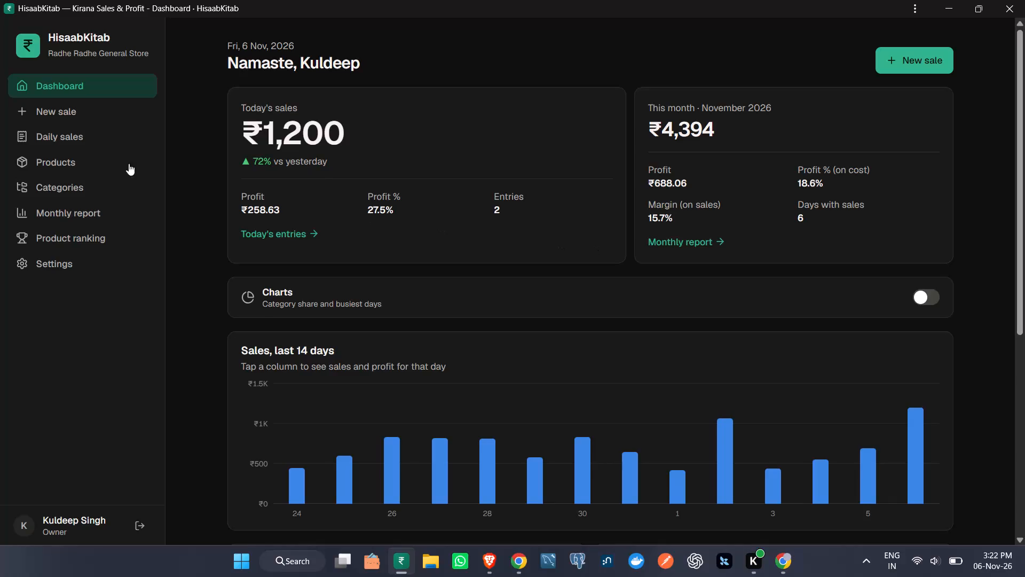
Open the Products page covering cost price, selling price and profit.
click(101, 160)
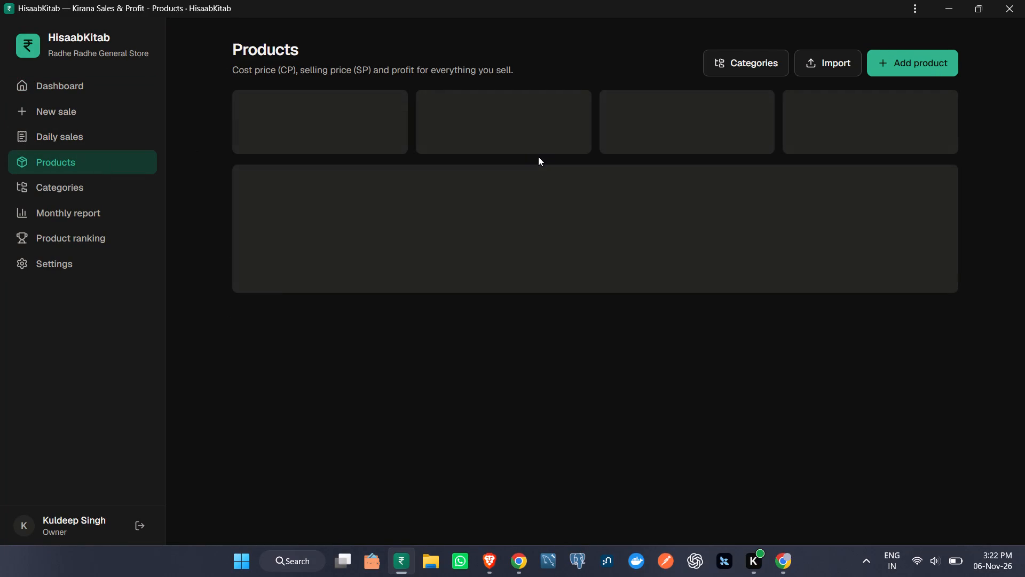
Switch to the Brave window showing the Medium article on understanding state in LangGraph.
key(alt+Tab)
key(alt+Tab)
key(alt+Tab)
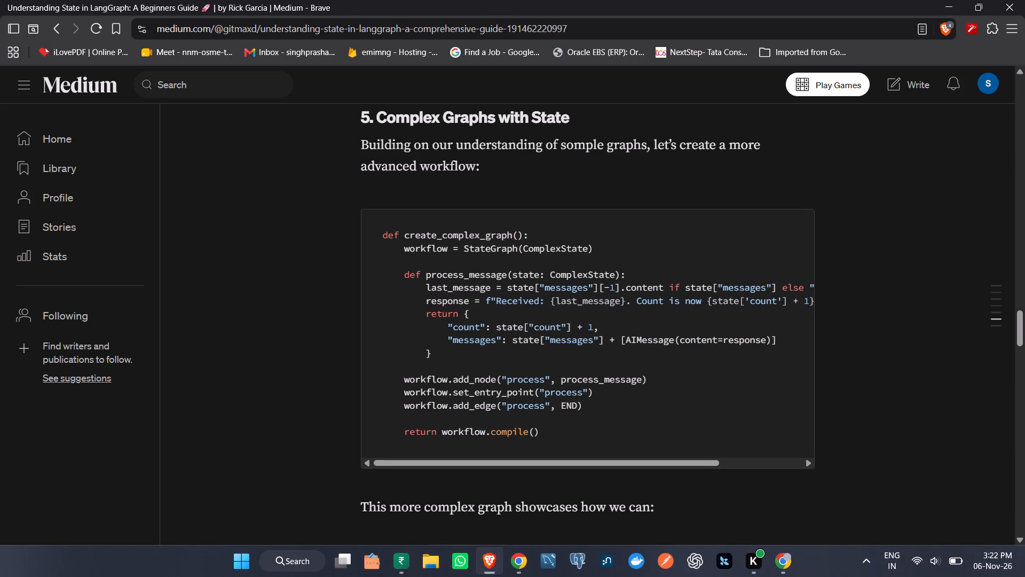
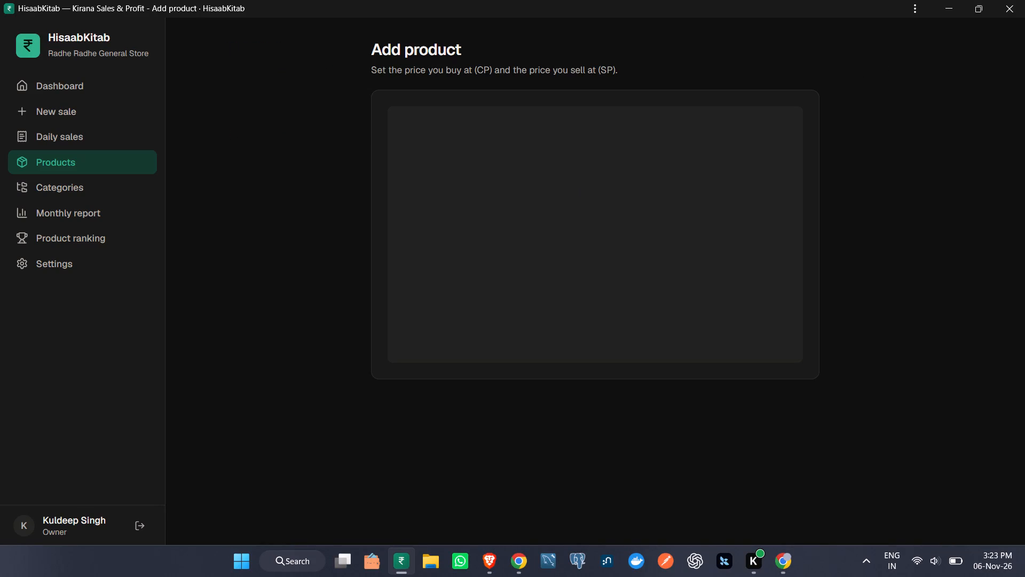
Enter Marie Light as the new product, sold per Packet, in the Biscuits & Bakery category.
click(563, 139)
text(Marie Light)
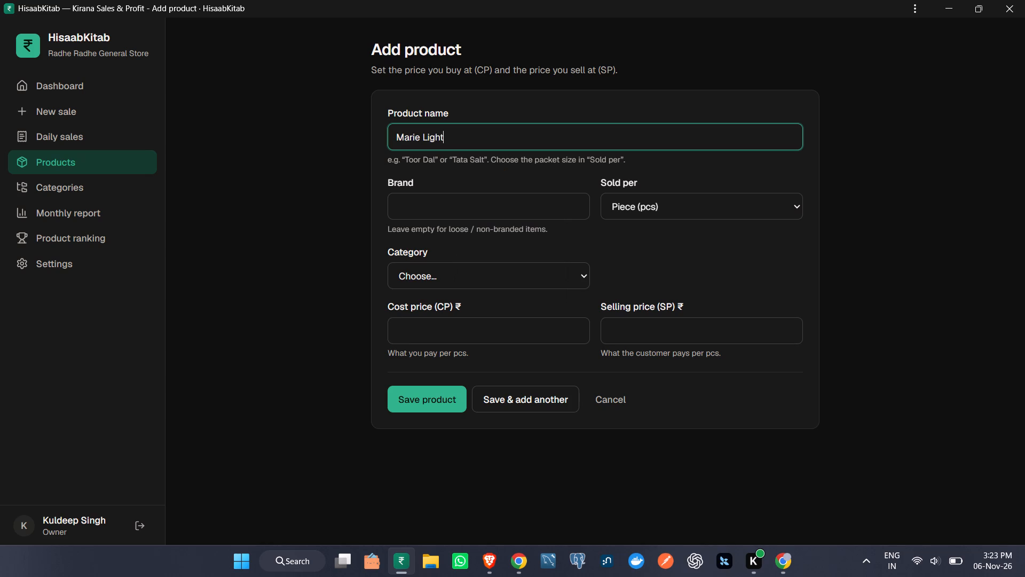
click(641, 208)
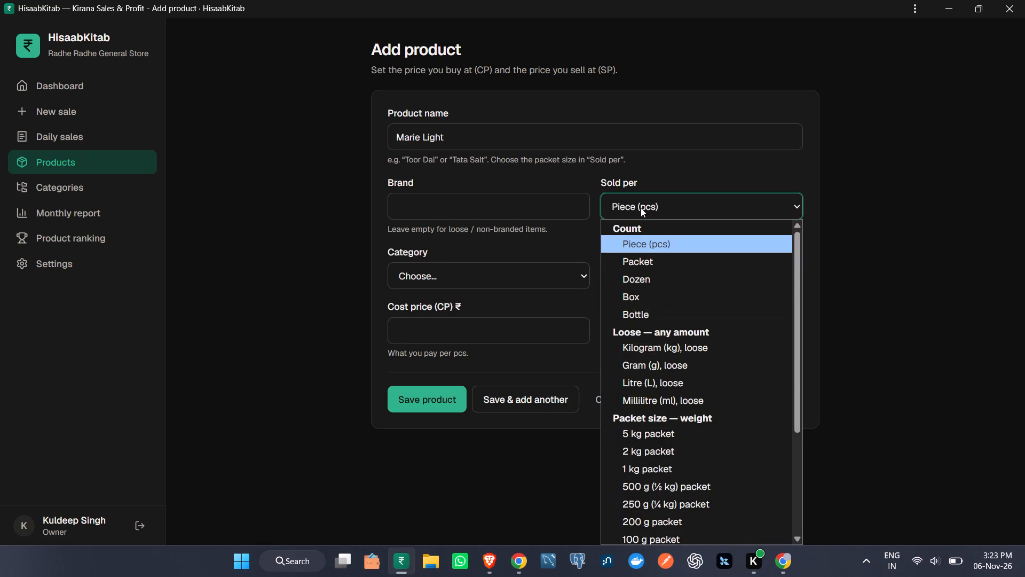
click(648, 214)
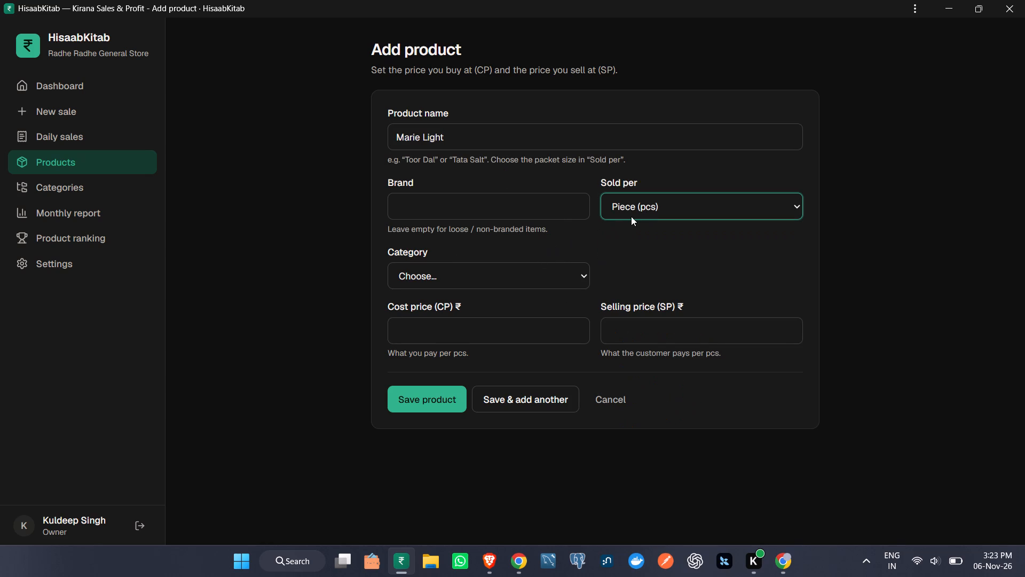
drag(631, 216, 640, 262)
click(640, 262)
click(553, 274)
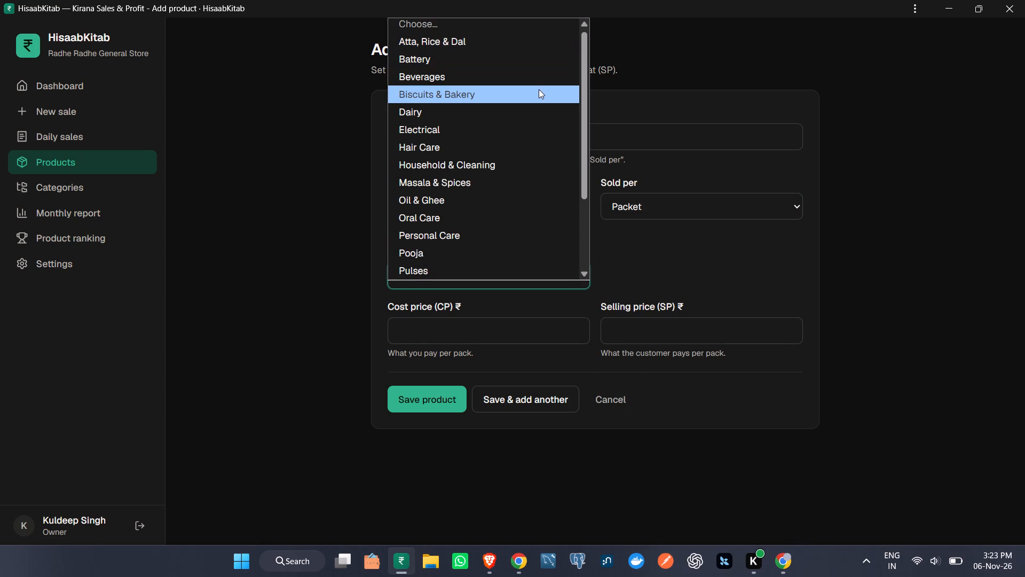
click(539, 89)
Work out the cost price per packet in Calculator by dividing 50 by 12, and close Calculator.
click(490, 331)
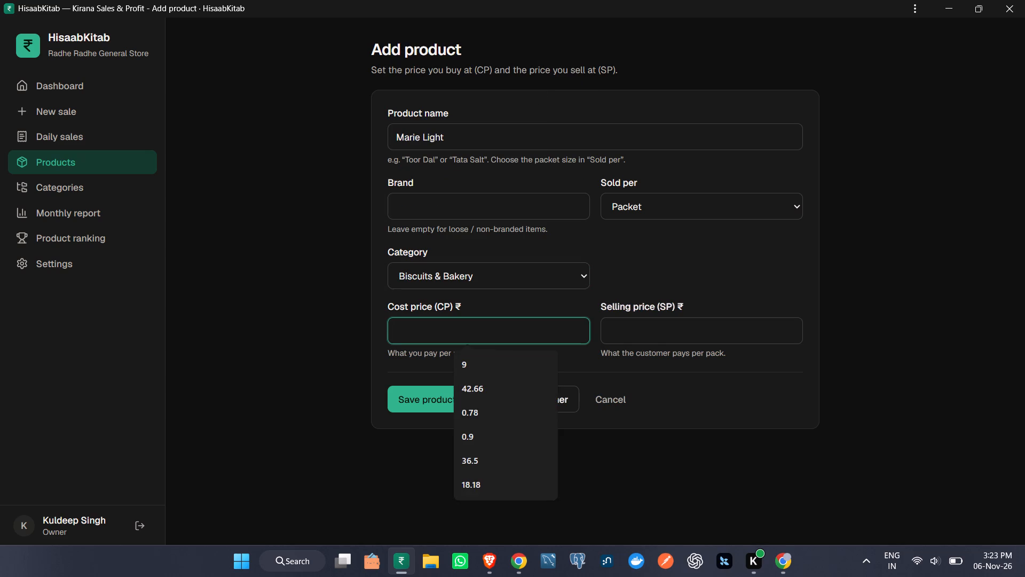
text(cal)
key(Return)
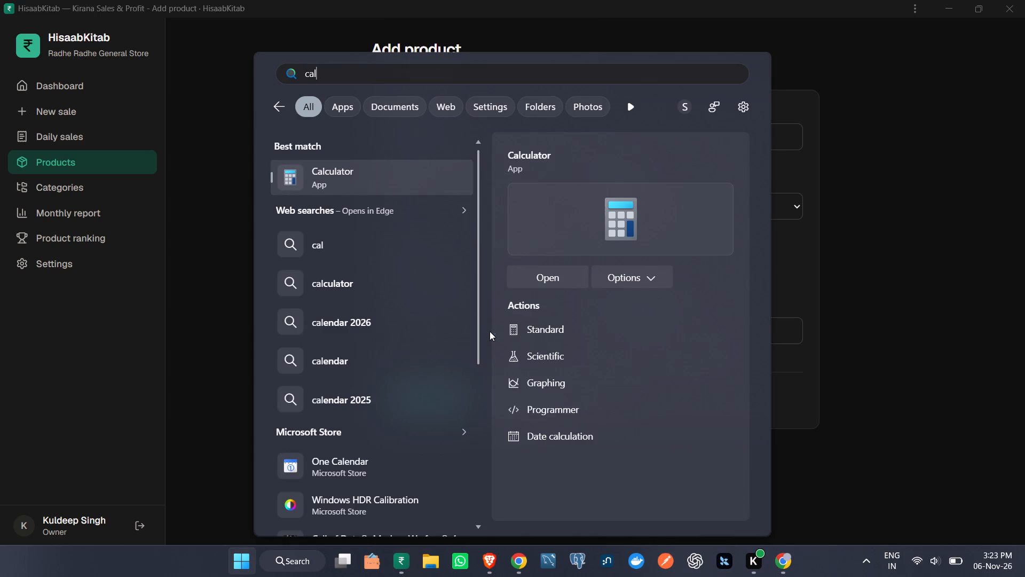
text(50)
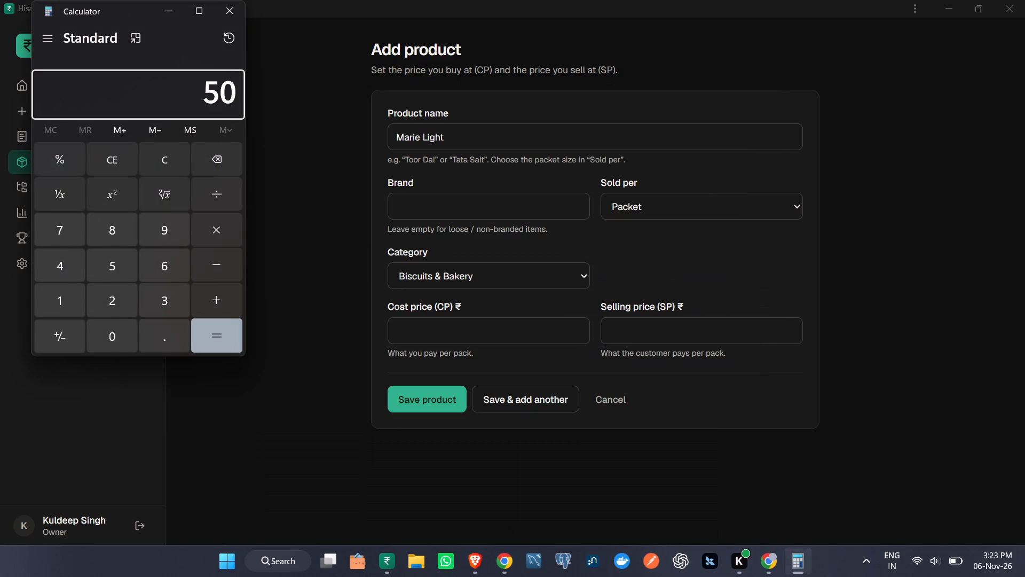
text(/12)
key(Return)
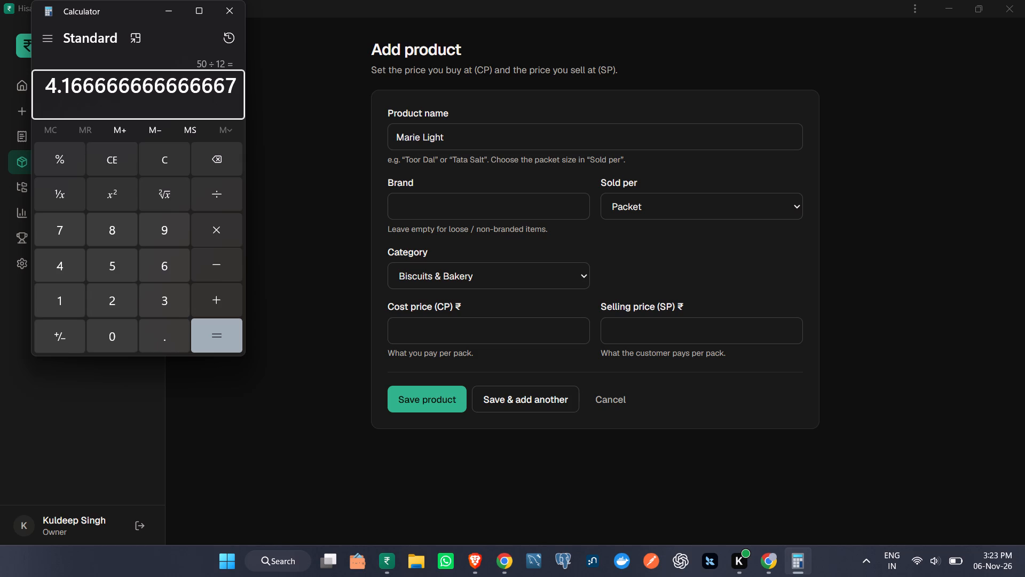
key(ctrl+w)
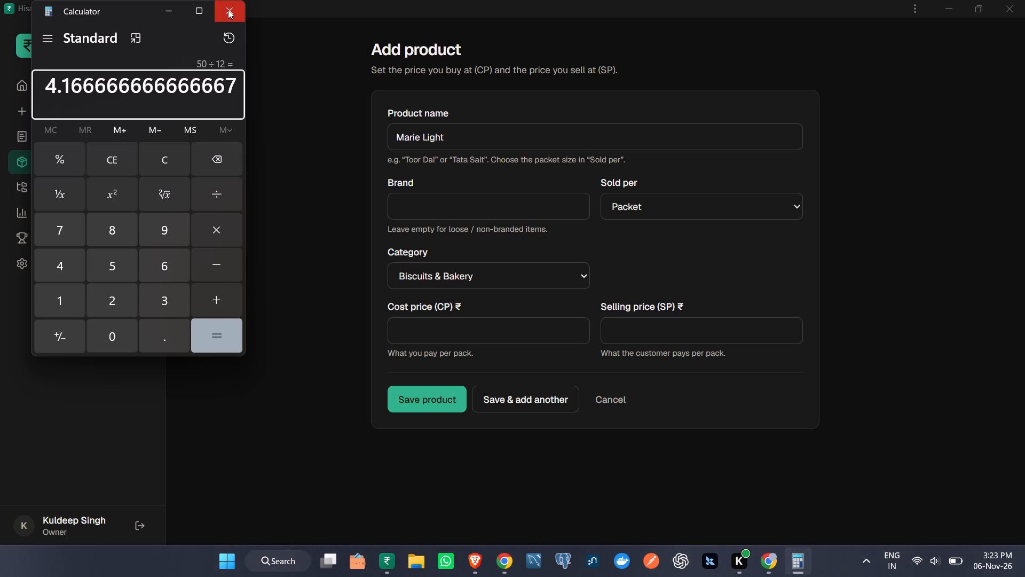
click(228, 10)
Set Marie Light's cost price to ₹4.17 and selling price to ₹5, and save the product.
text(4.17)
click(642, 336)
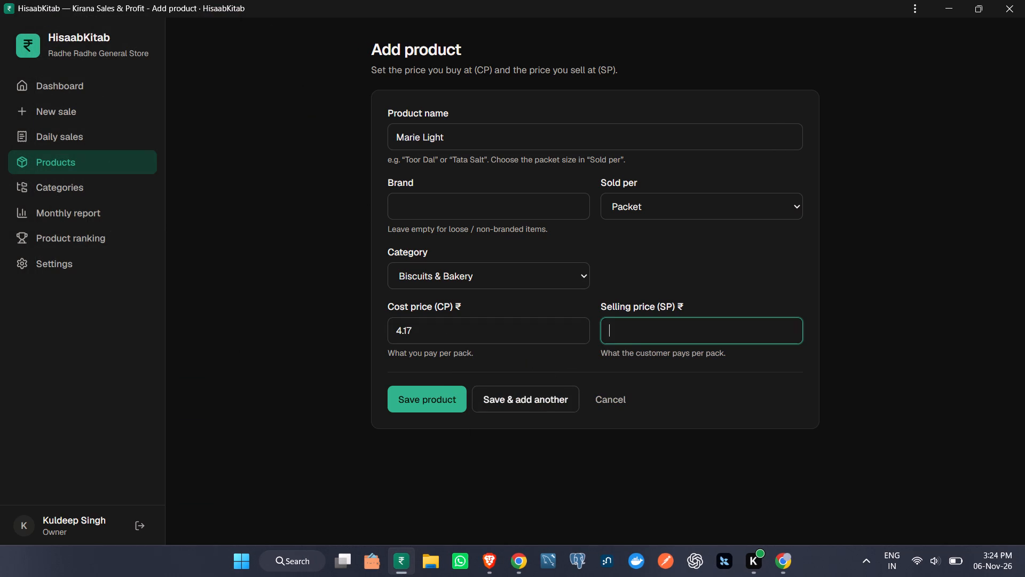
key(5)
click(435, 450)
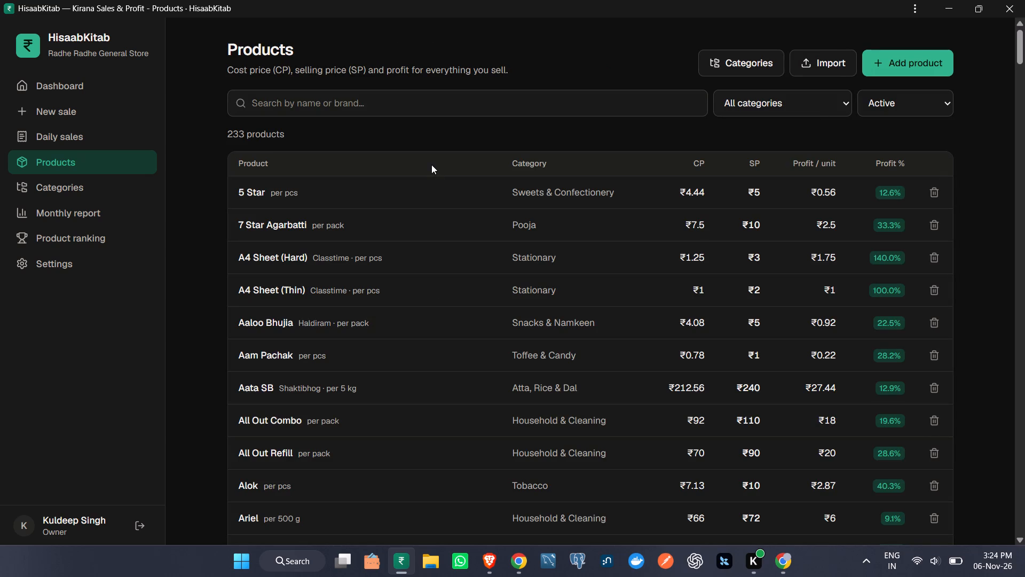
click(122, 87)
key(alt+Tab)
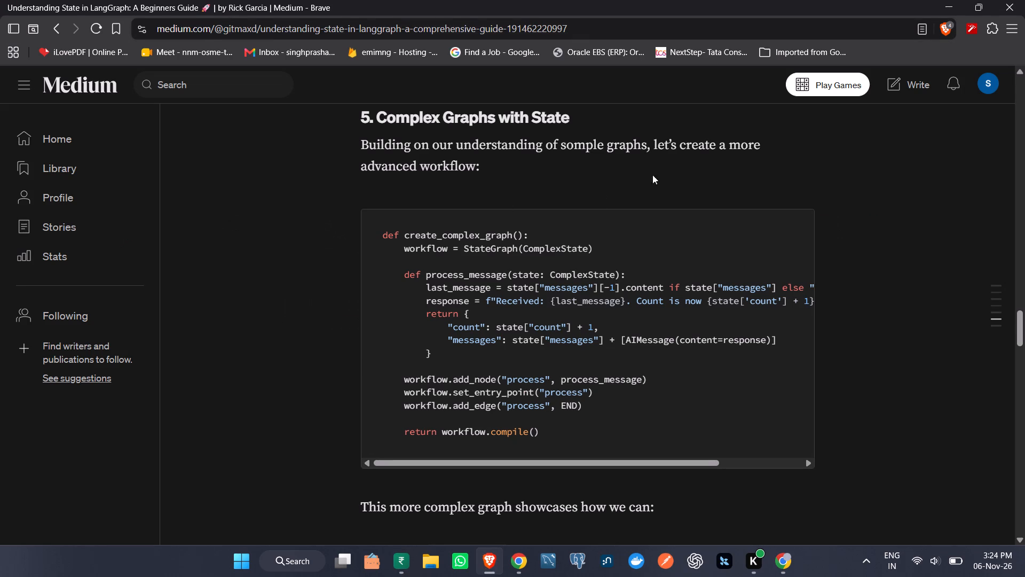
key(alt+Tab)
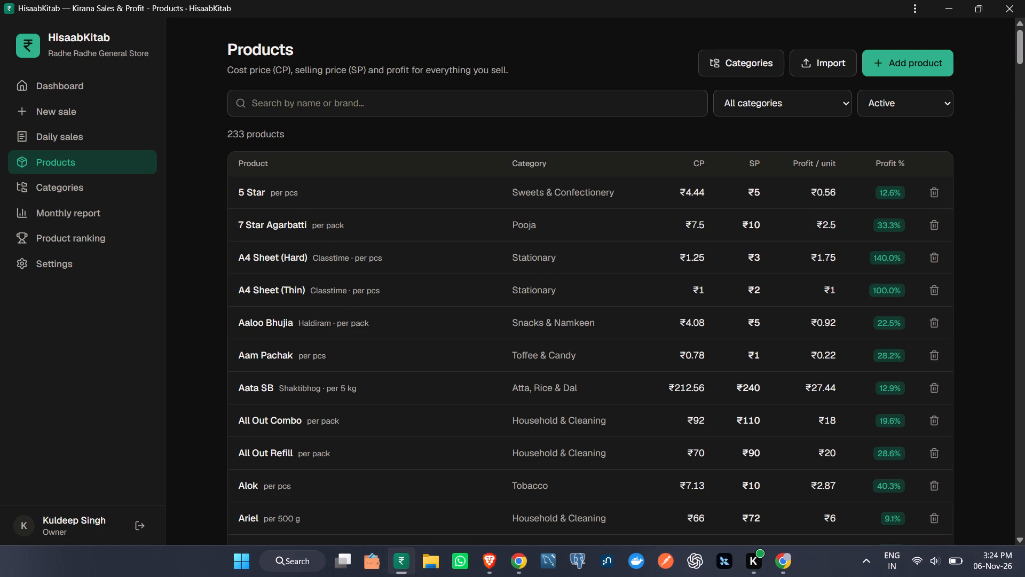
Search the product list for "draw", reloading the page and repeating the search, and clear the search text.
click(370, 97)
text(draw)
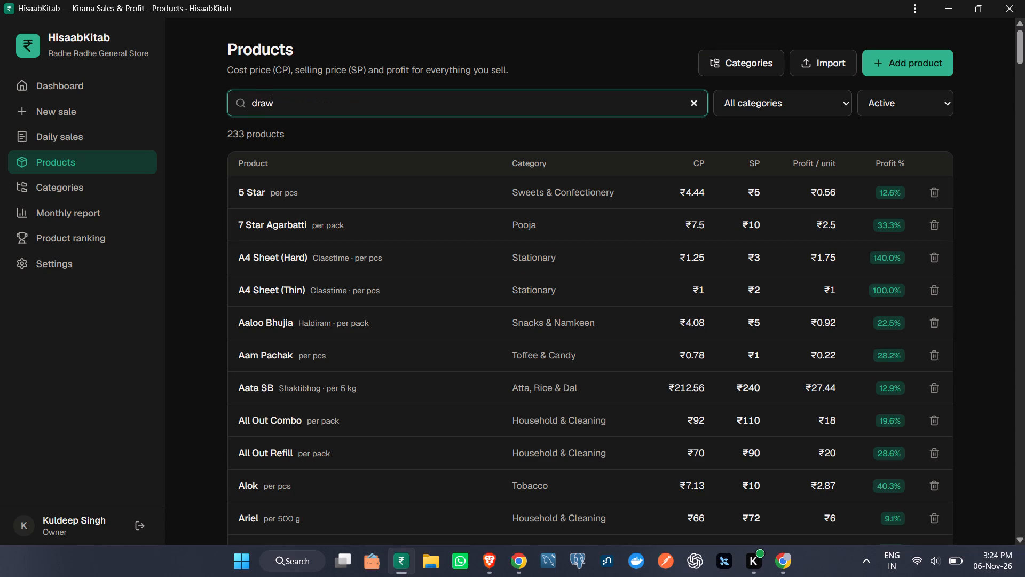
key(ctrl+r)
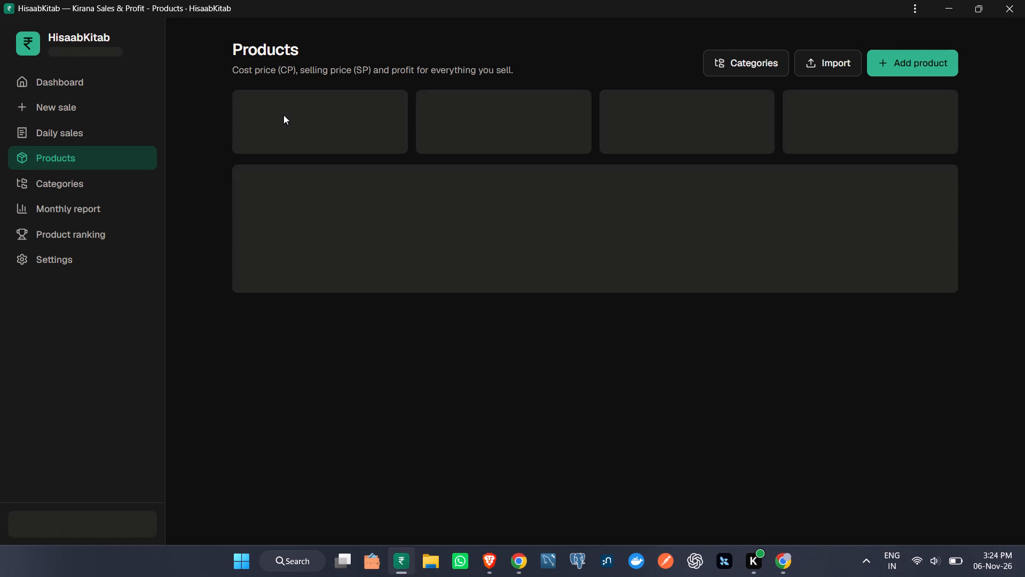
click(413, 99)
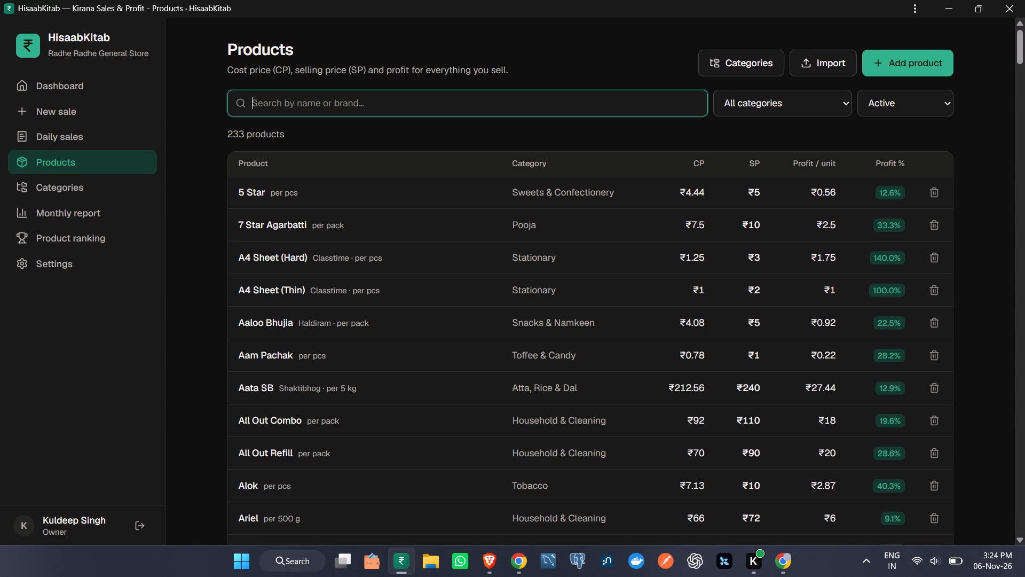
text(draw)
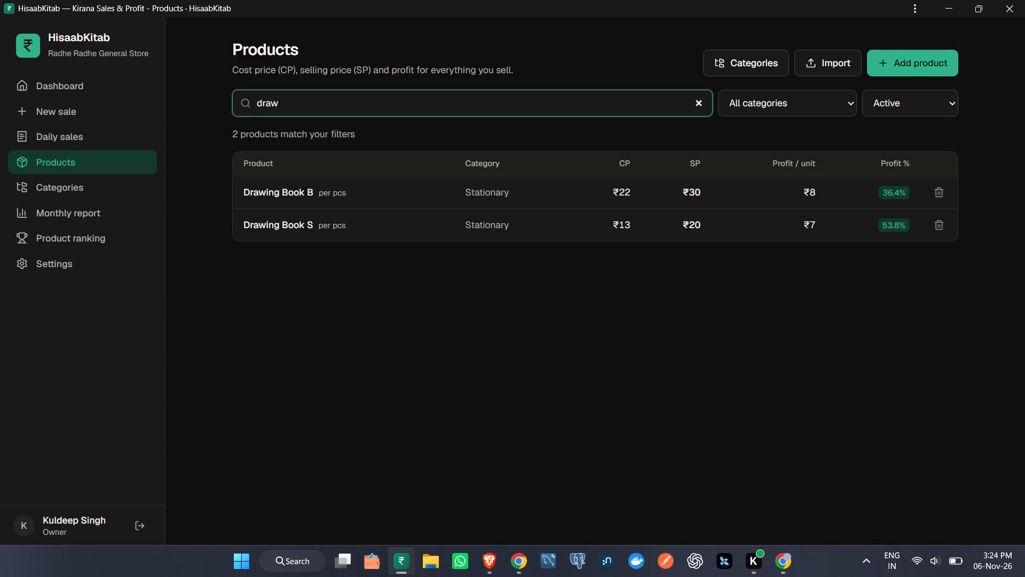
key(BackSpace)
key(BackSpace)
key(BackSpace)
key(BackSpace)
key(BackSpace)
key(BackSpace)
key(BackSpace)
key(BackSpace)
key(BackSpace)
key(BackSpace)
key(BackSpace)
key(BackSpace)
key(BackSpace)
key(BackSpace)
key(BackSpace)
key(BackSpace)
key(BackSpace)
key(BackSpace)
key(BackSpace)
key(BackSpace)
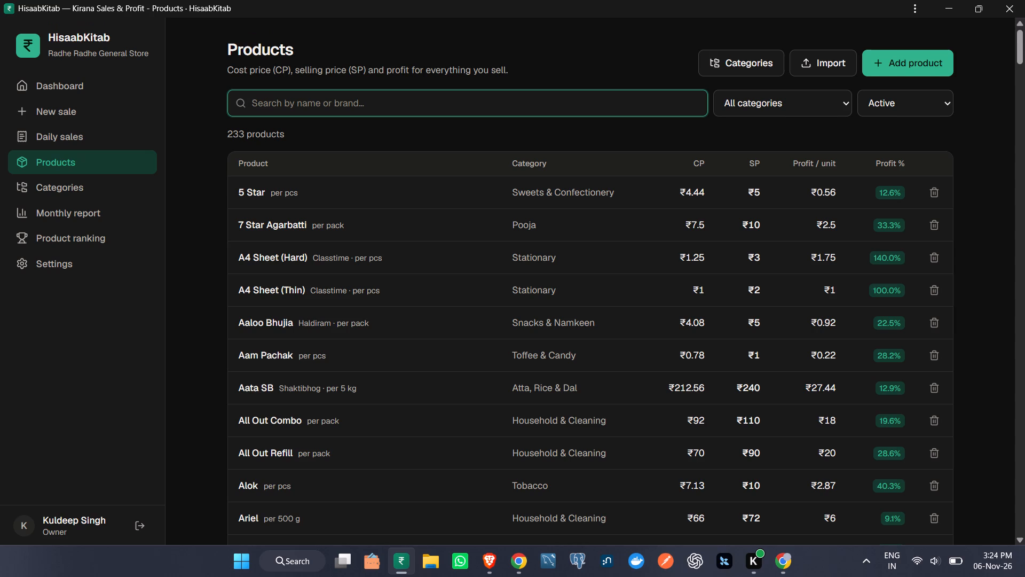
Look through the first products in the full list with their categories, cost prices and selling prices.
scroll(413, 99, down, 1)
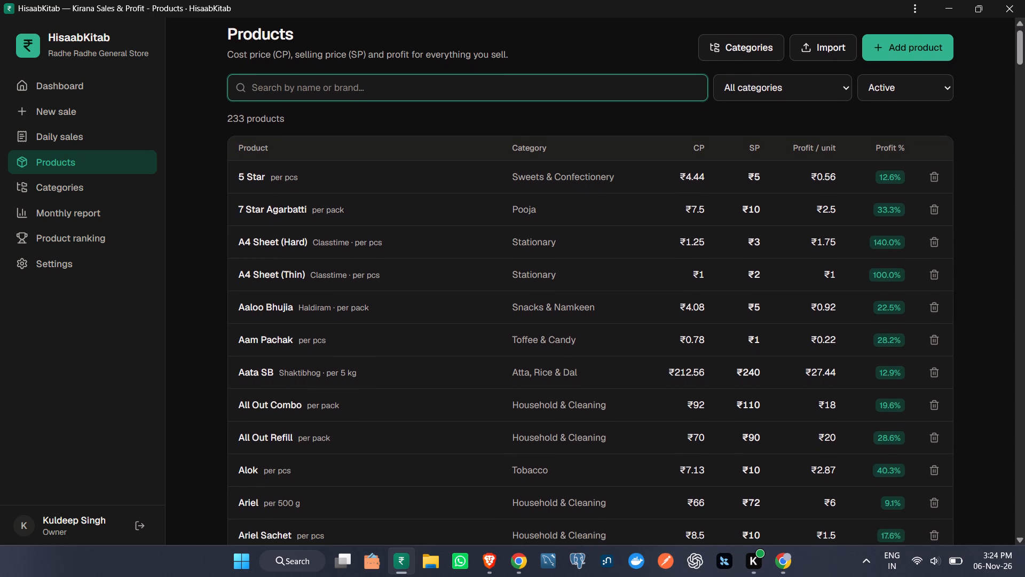
scroll(413, 99, down, 1)
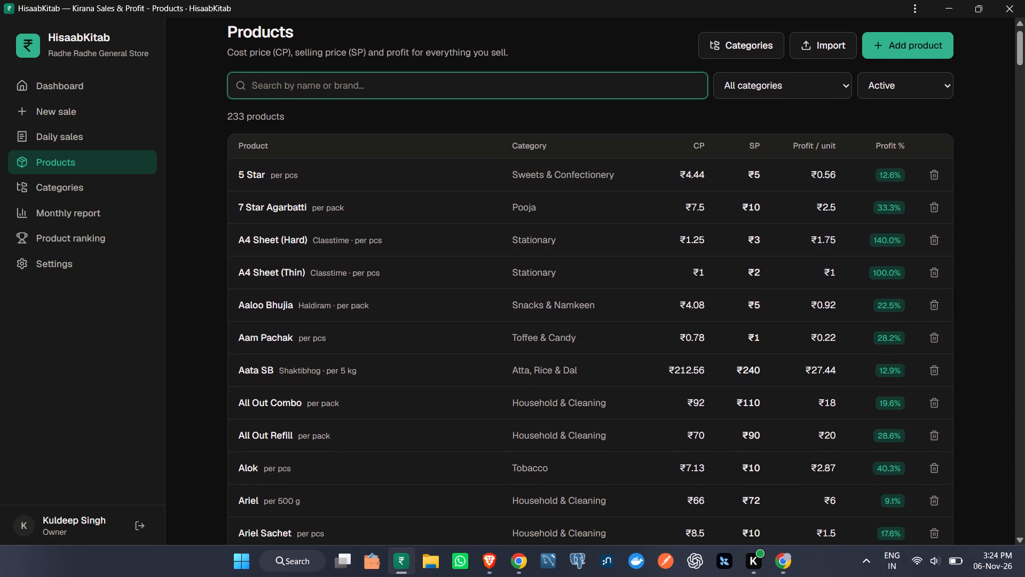
scroll(413, 99, down, 1)
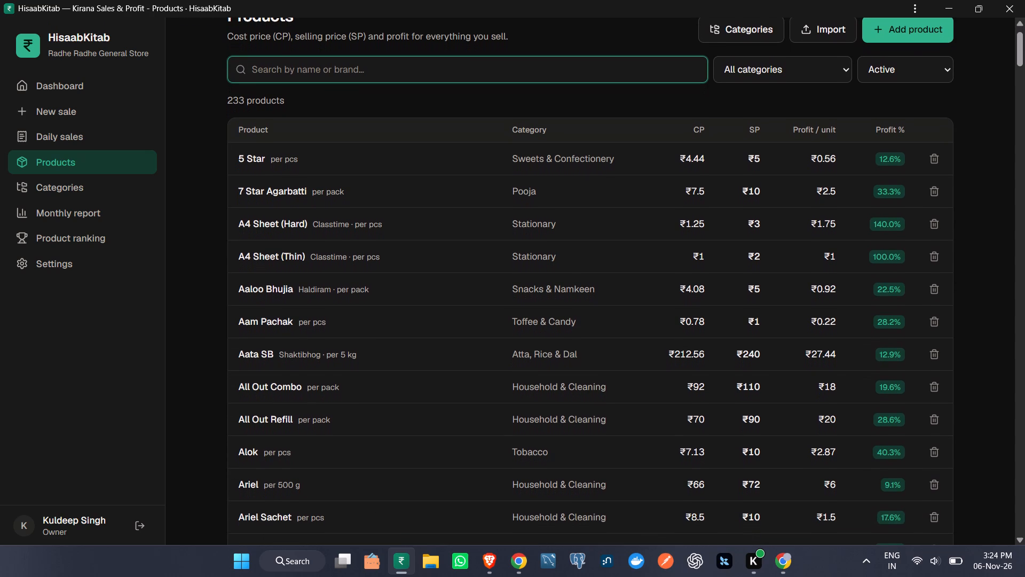
scroll(413, 99, down, 1)
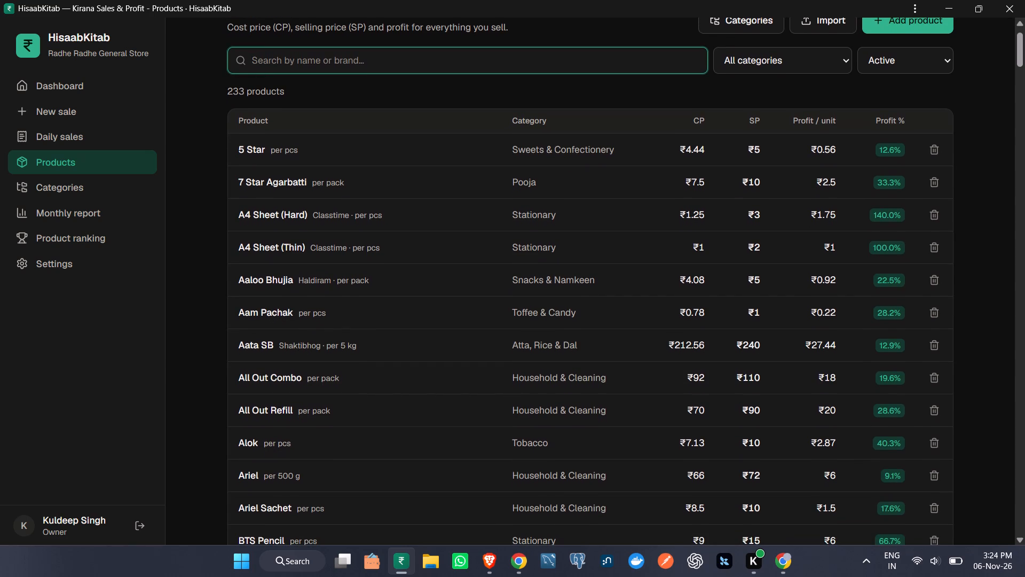
scroll(413, 99, down, 1)
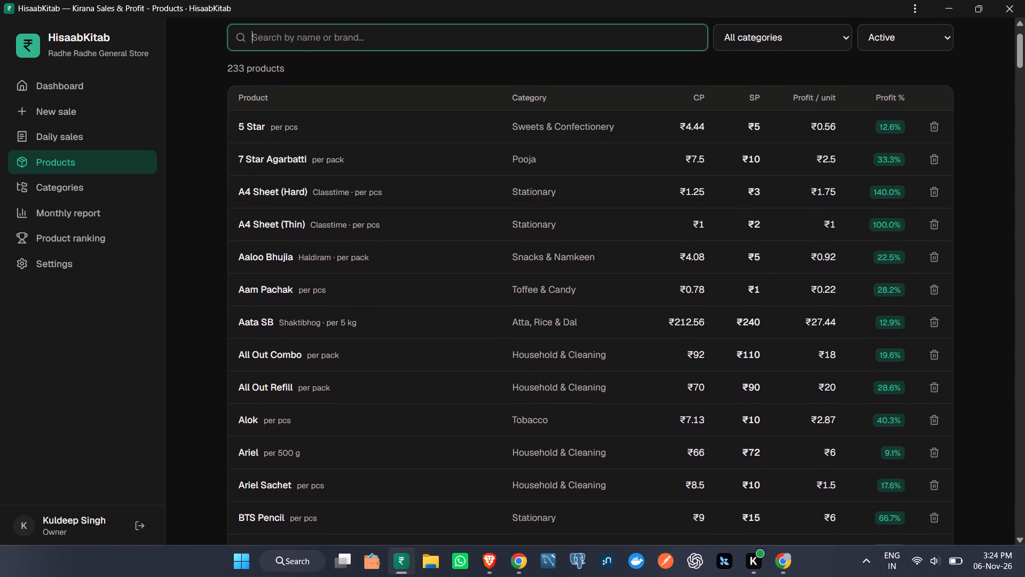
scroll(413, 99, down, 1)
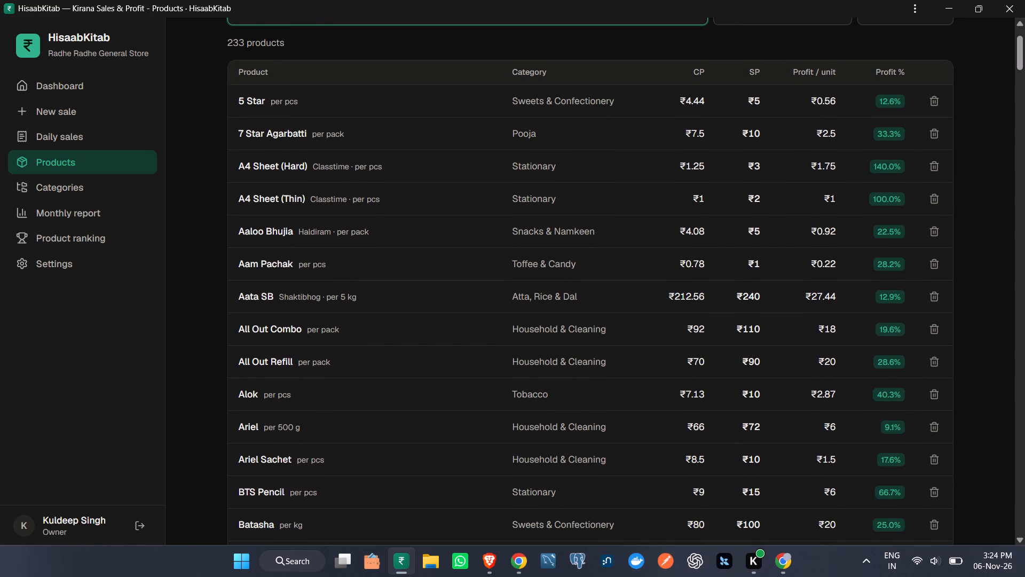
scroll(413, 99, down, 2)
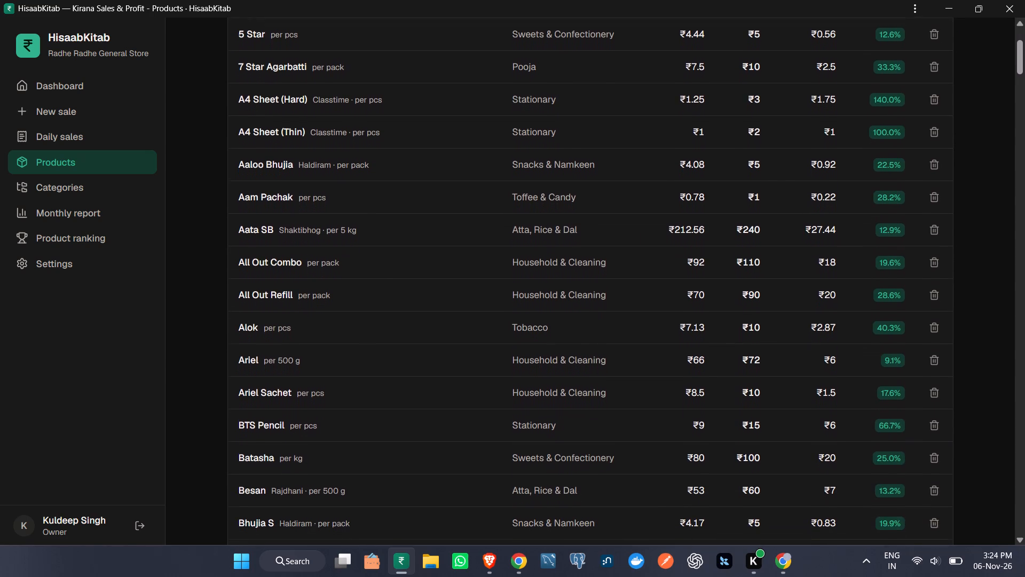
scroll(413, 99, down, 1)
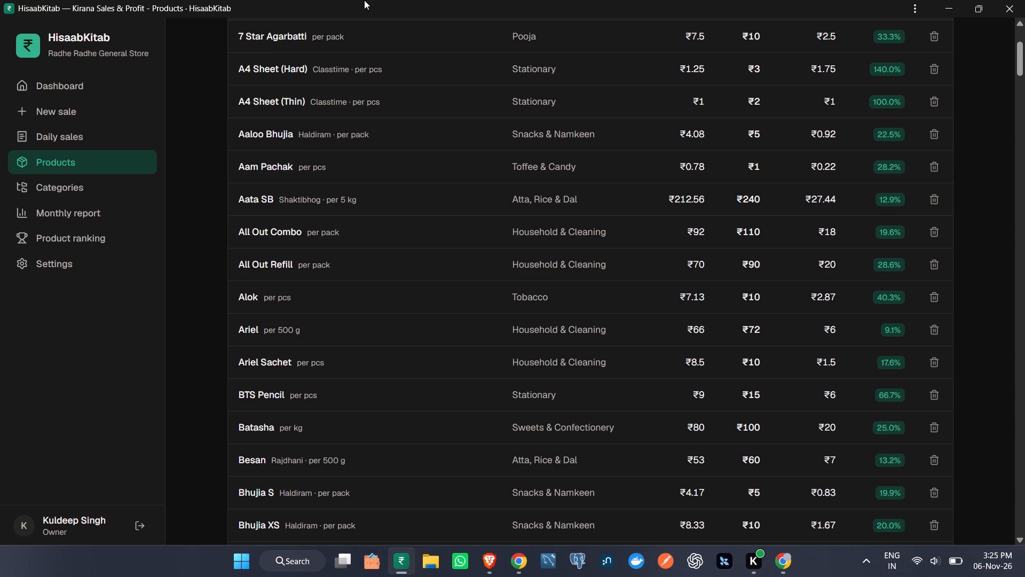
scroll(433, 173, up, 5)
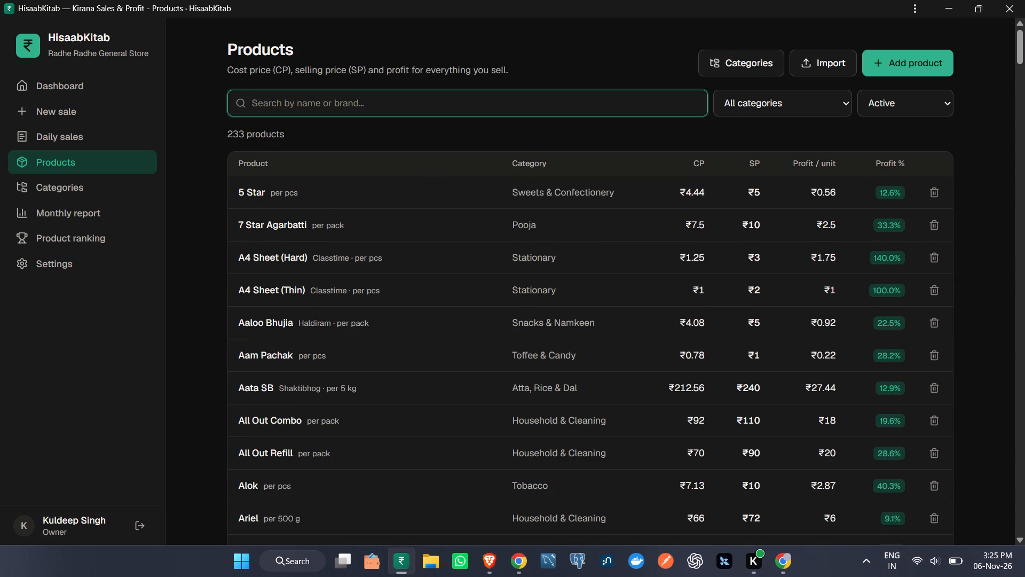
Fill in a new product named Hing, brand Everest, sold per Bottle, category Masala & Spices, cost price ₹27.
click(893, 64)
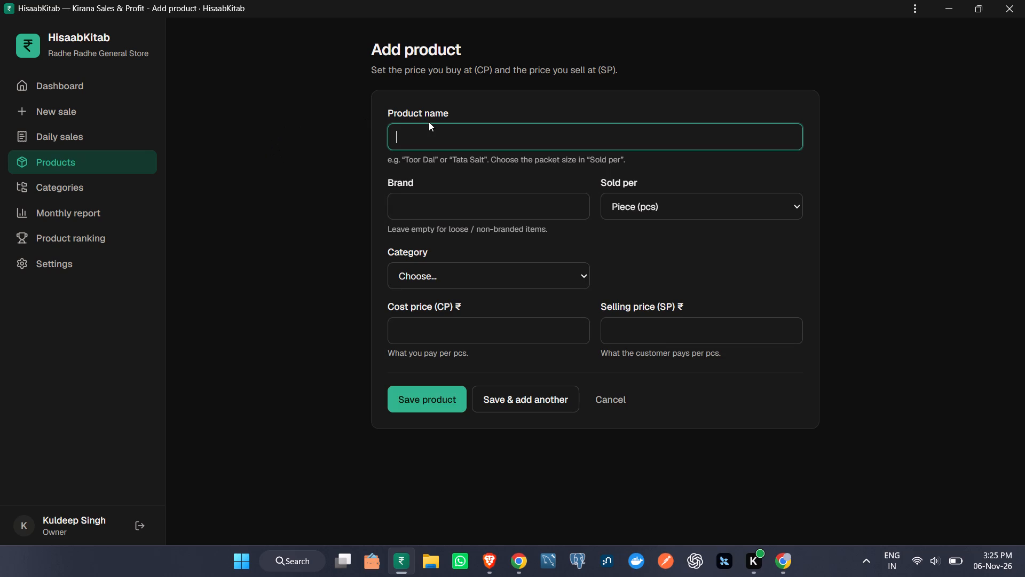
text(Hing)
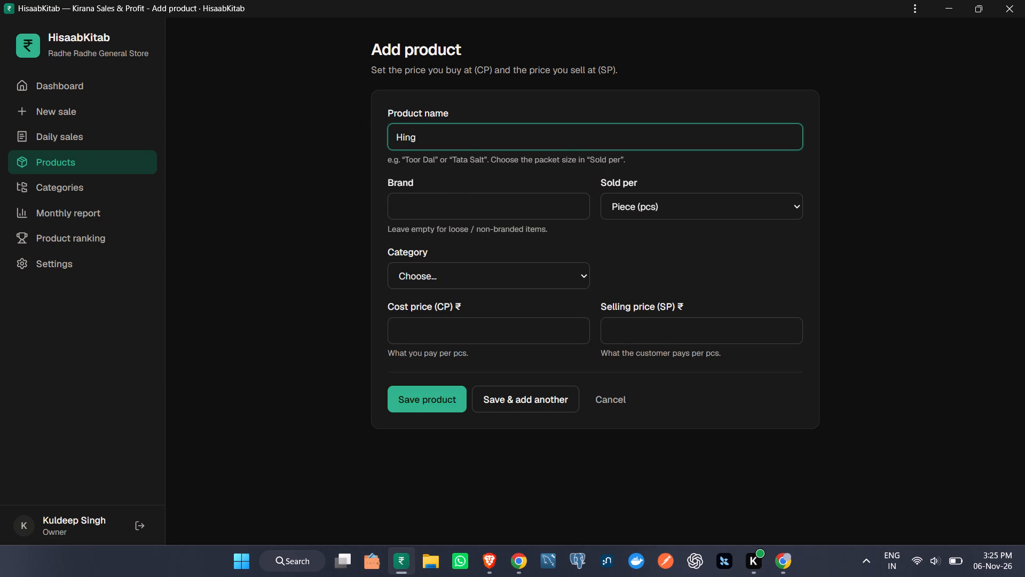
click(443, 204)
text(Everest)
click(632, 212)
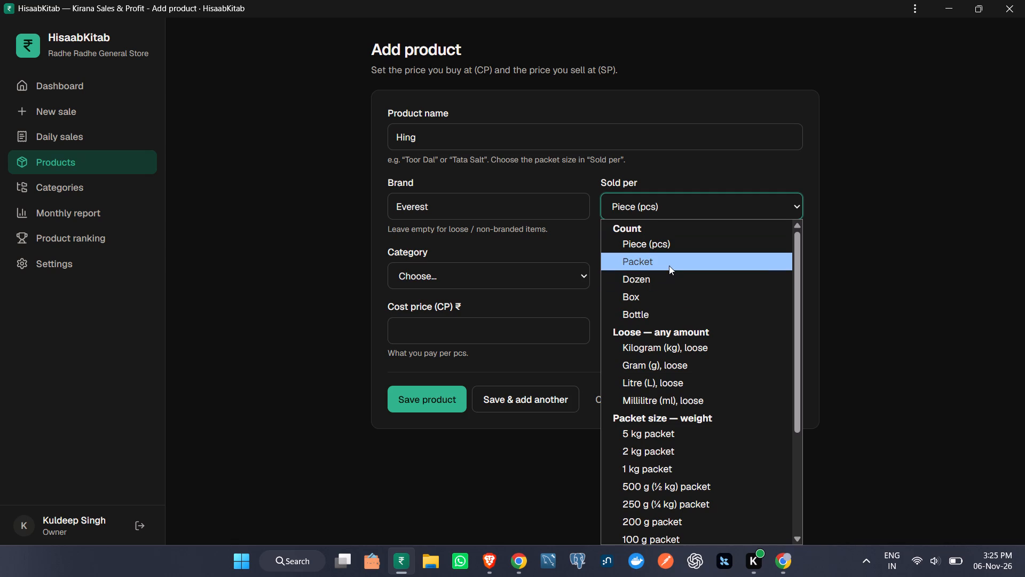
click(669, 266)
click(666, 212)
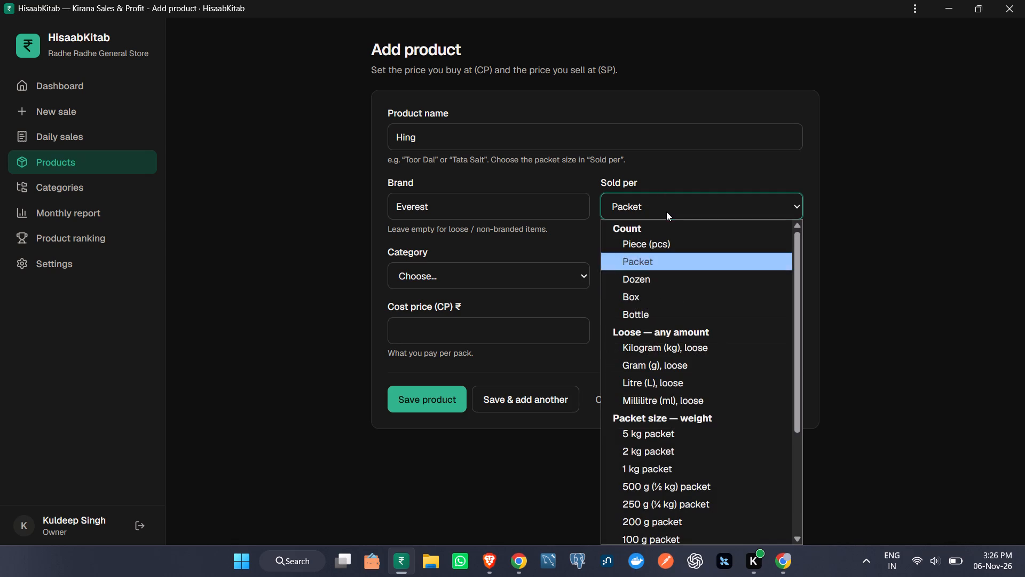
click(658, 309)
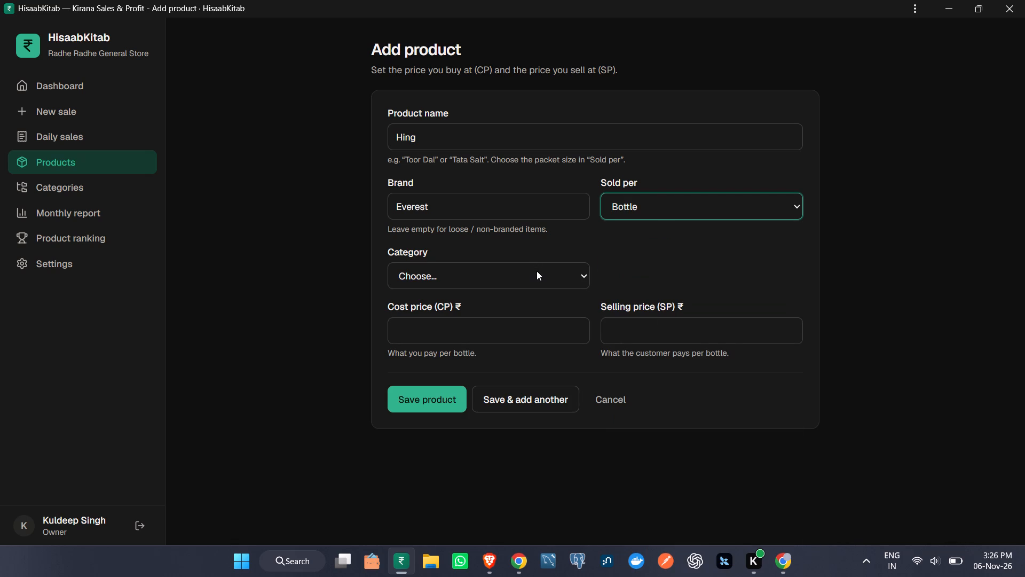
click(537, 271)
click(523, 183)
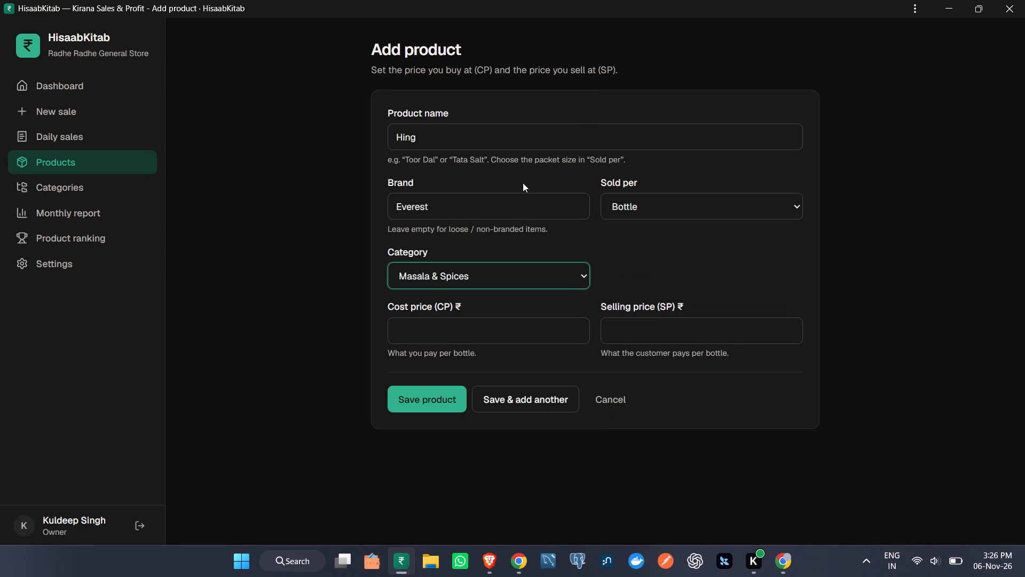
click(504, 333)
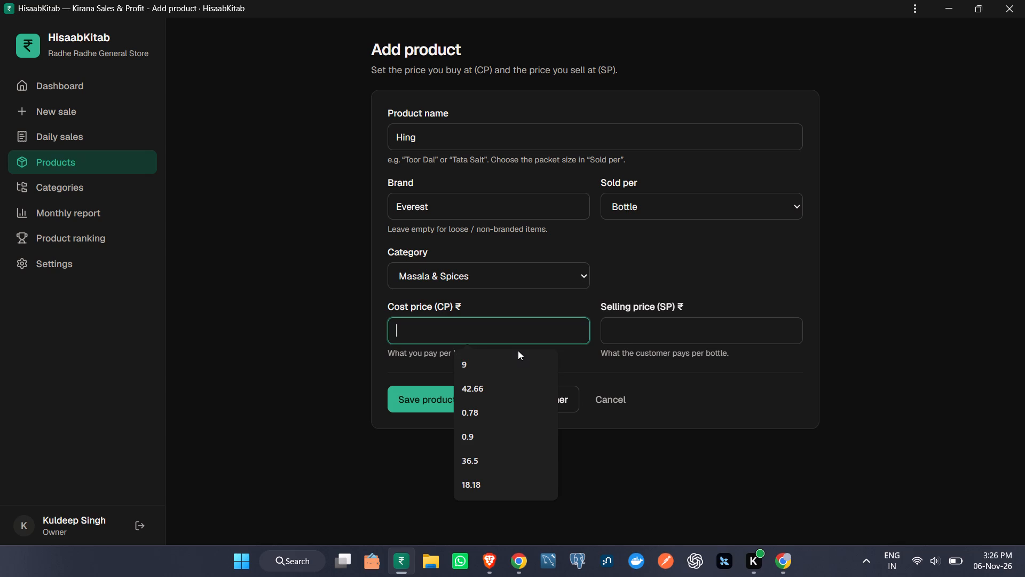
text(27)
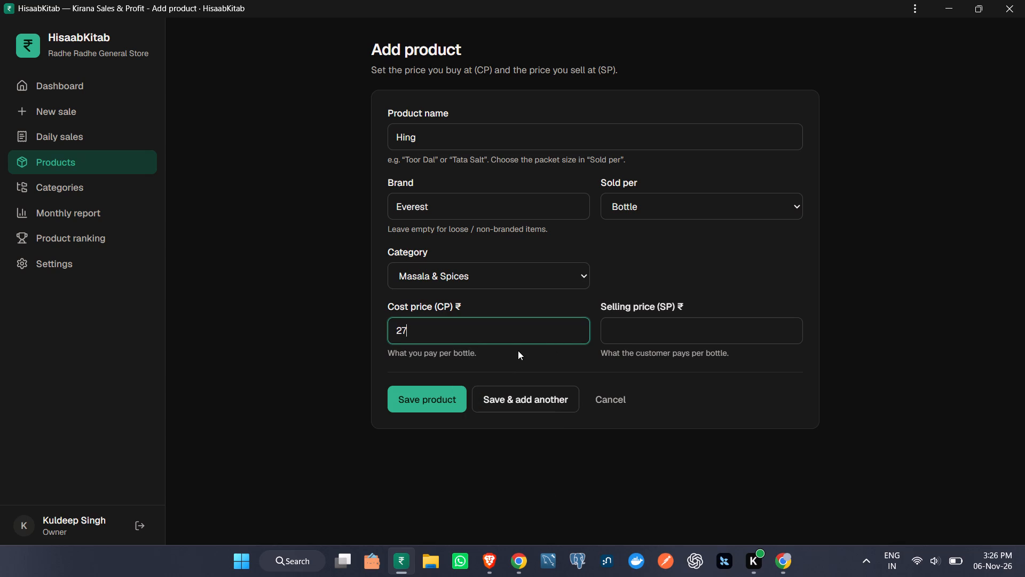
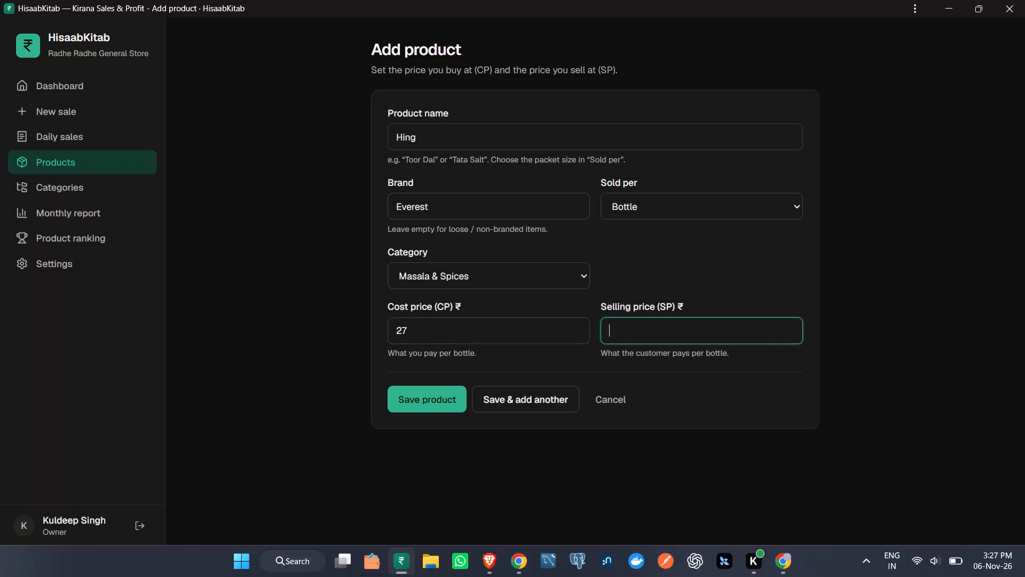
Set the selling price of the new Everest Hing product to ₹33 per bottle.
text(33)
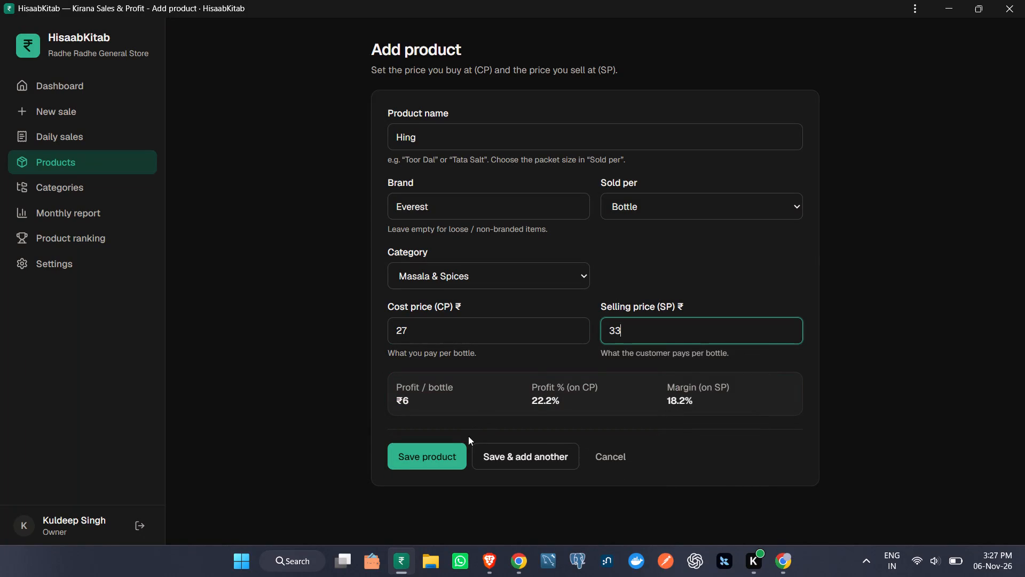
Save the new Everest Hing product to the product list.
click(454, 455)
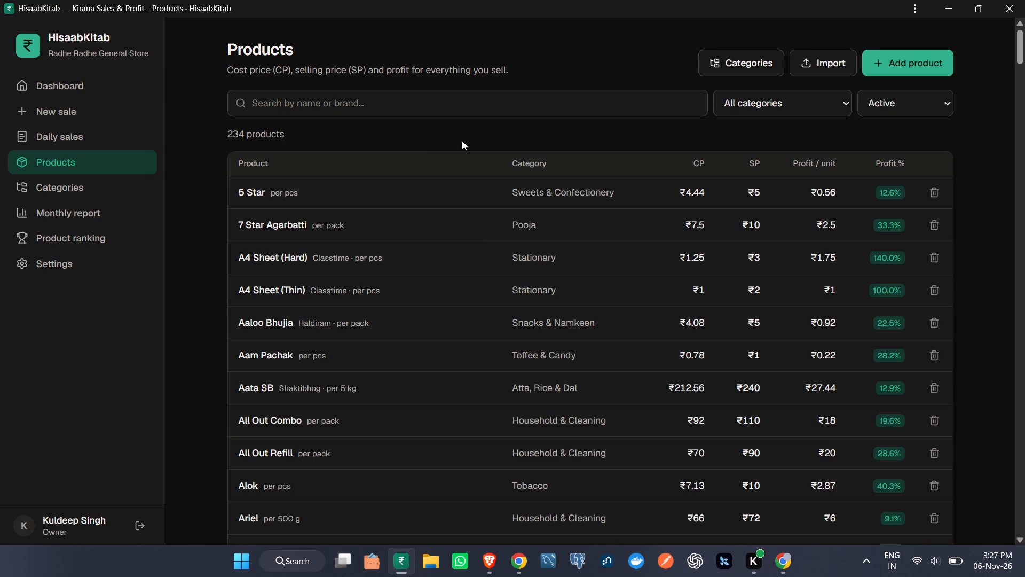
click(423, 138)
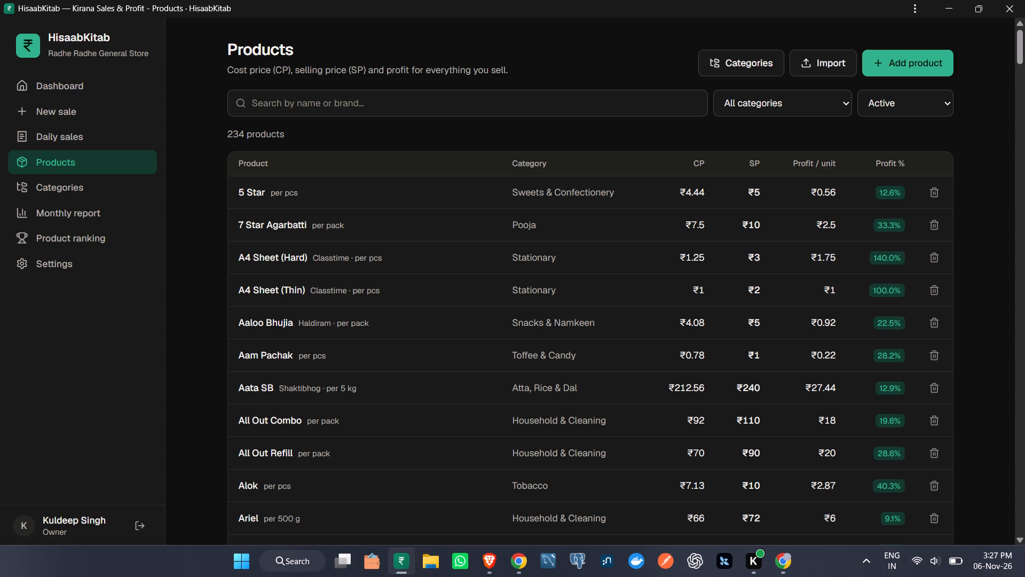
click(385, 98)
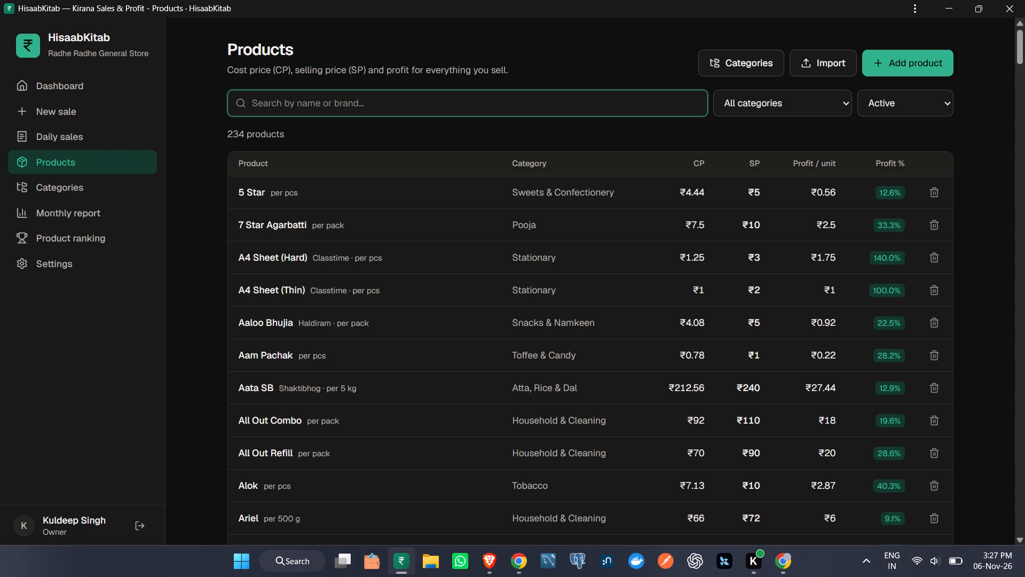
Switch to Brave and return to the Medium article on understanding state in LangGraph.
key(alt+Tab)
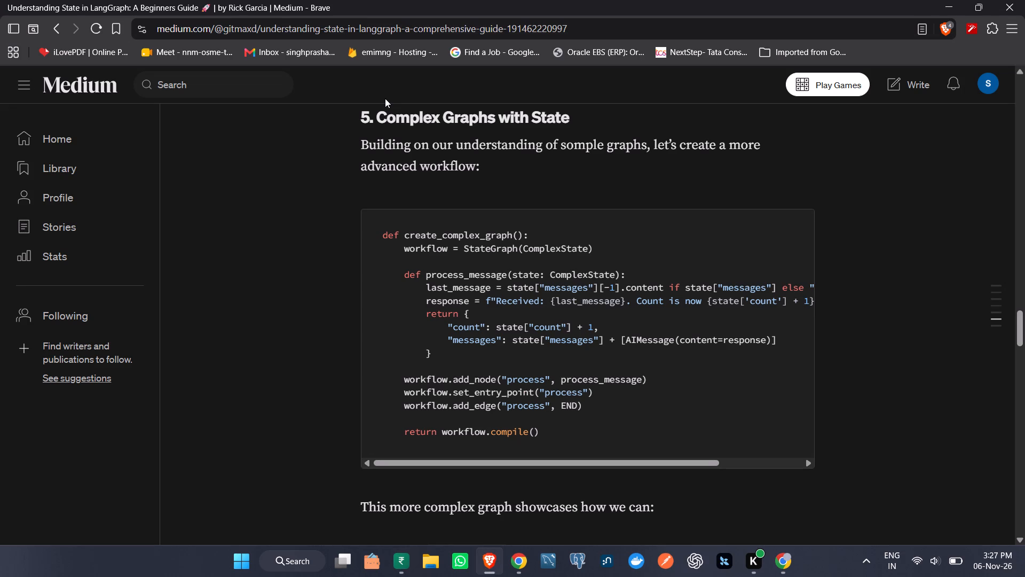
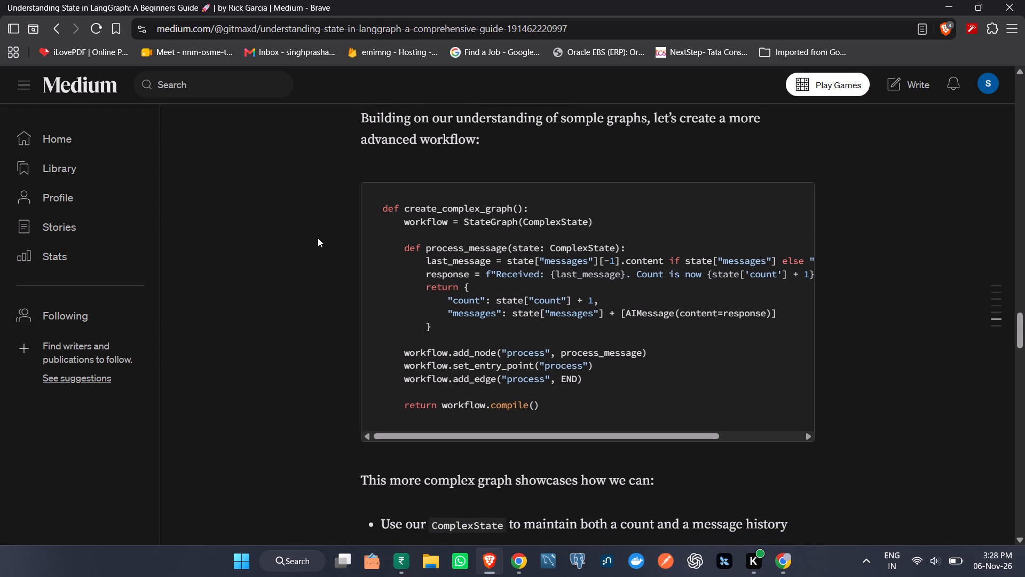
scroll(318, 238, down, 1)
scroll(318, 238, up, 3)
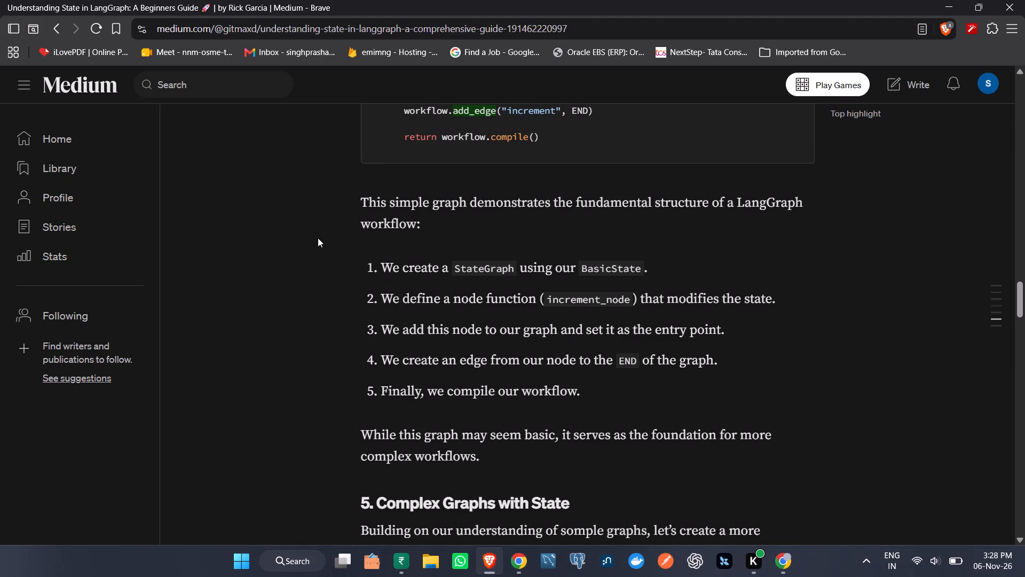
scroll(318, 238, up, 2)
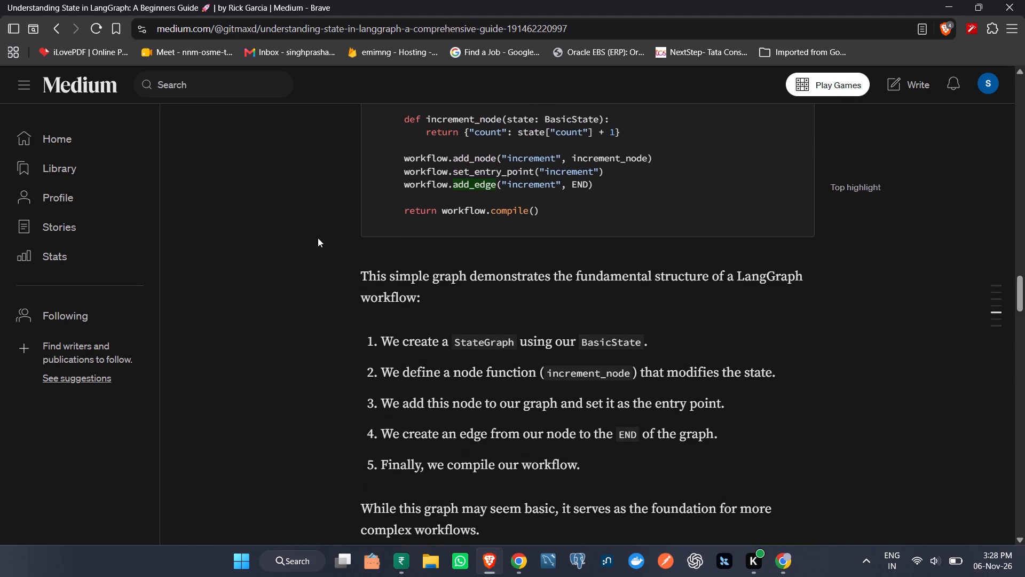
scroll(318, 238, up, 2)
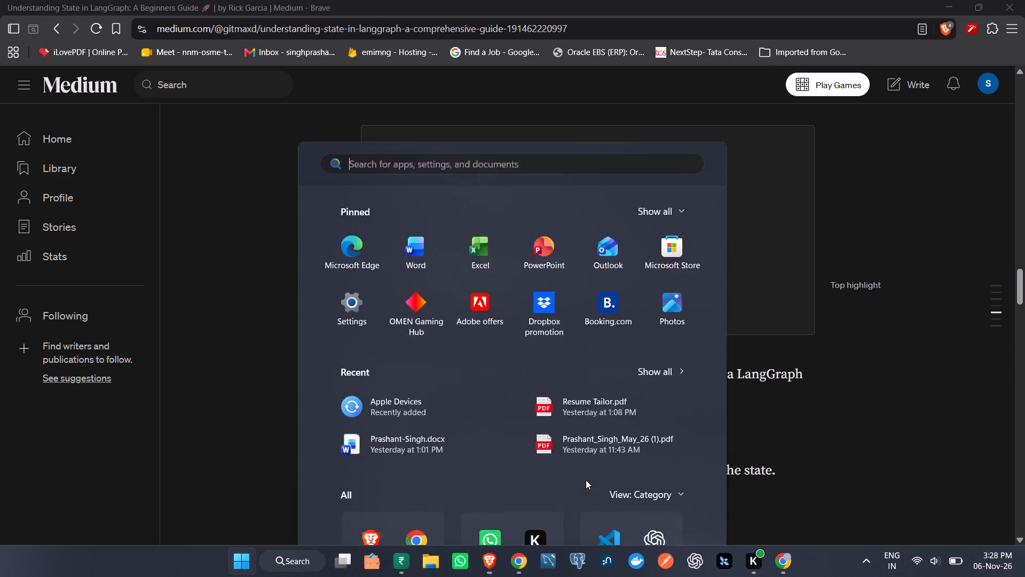
Open Calculator and divide 105 by 24.
text(ca)
key(Return)
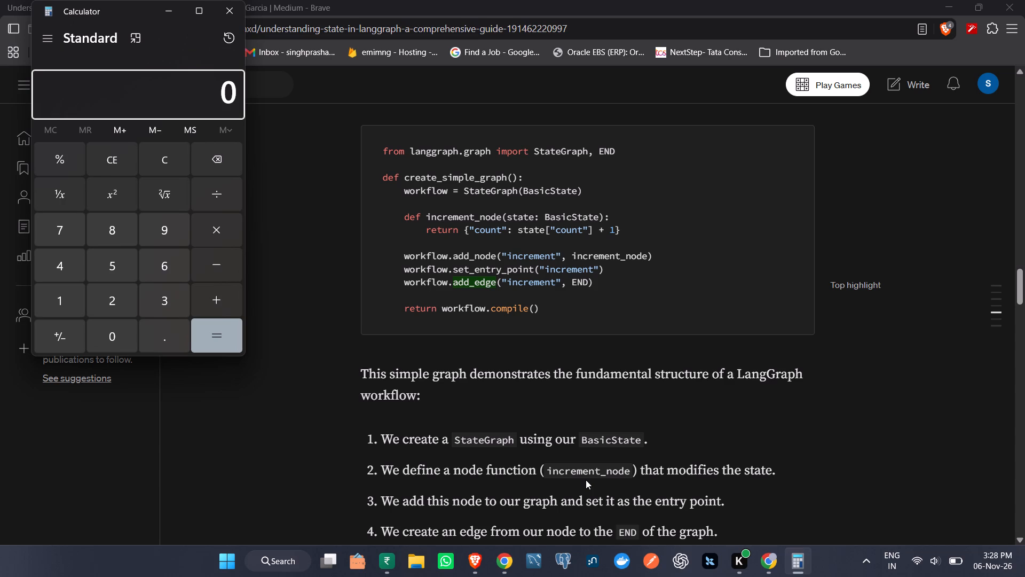
text(105)
key(slash)
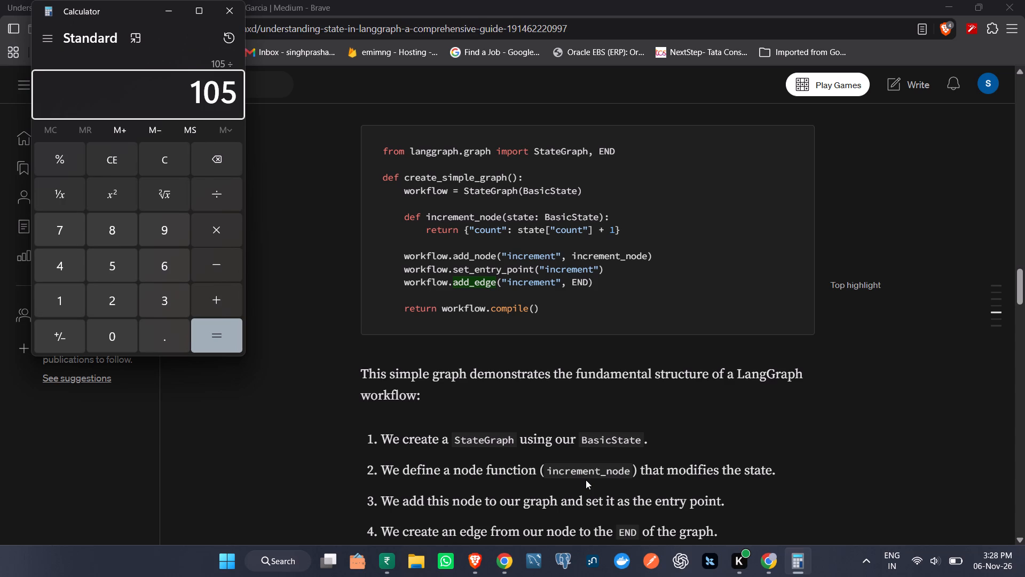
text(12)
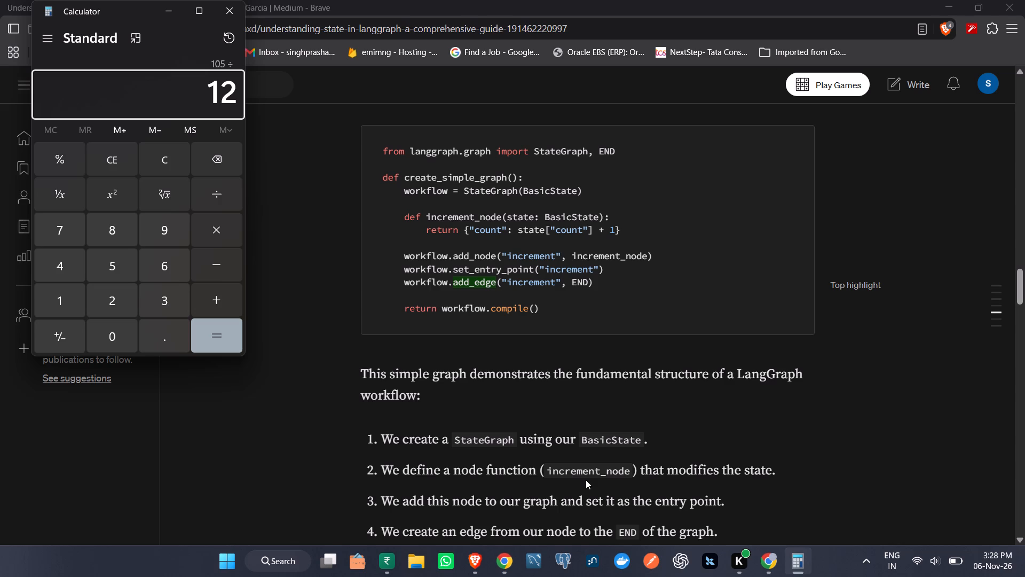
key(BackSpace)
key(BackSpace)
text(24)
key(Return)
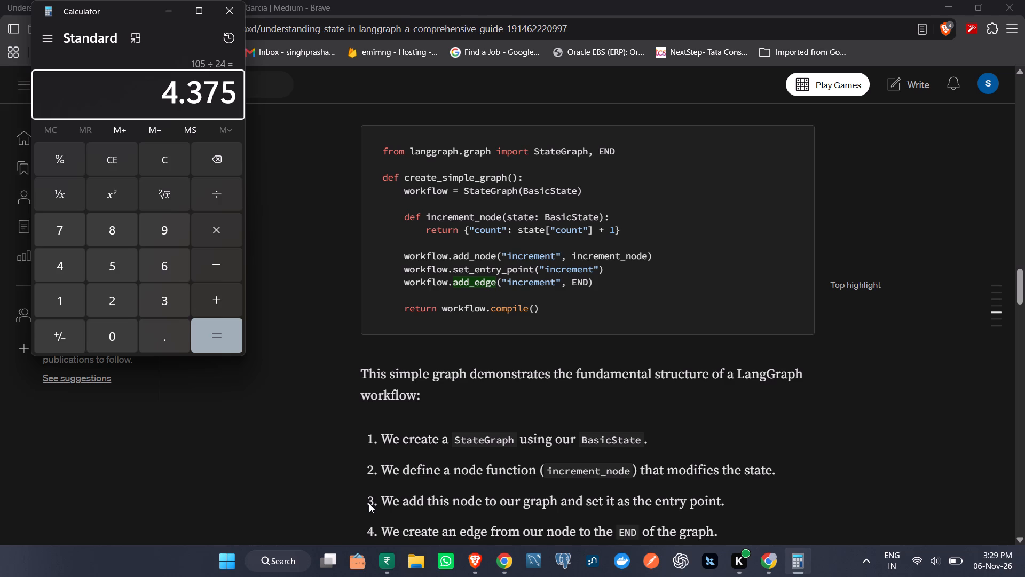
key(alt+Tab)
key(alt+Tab)
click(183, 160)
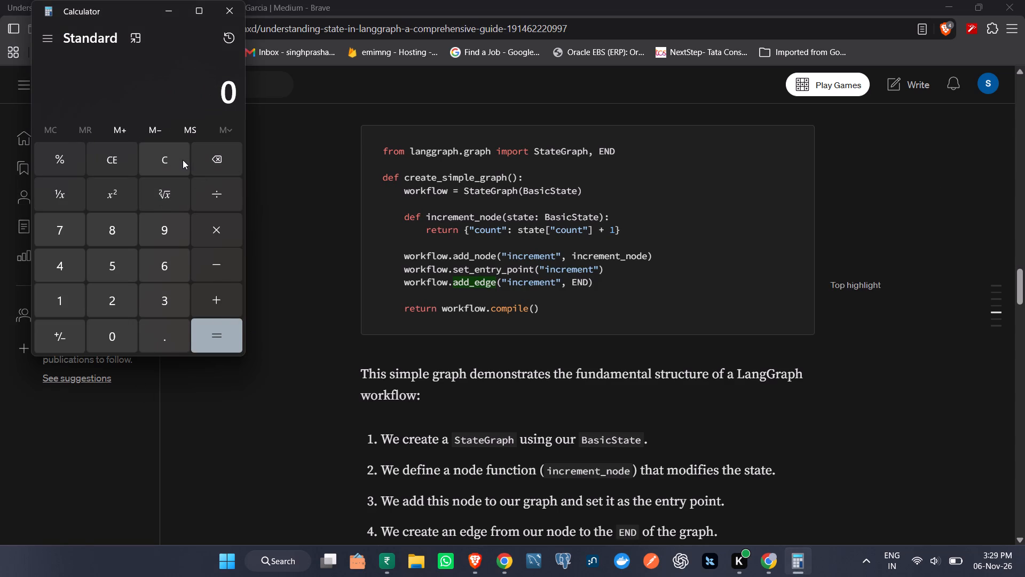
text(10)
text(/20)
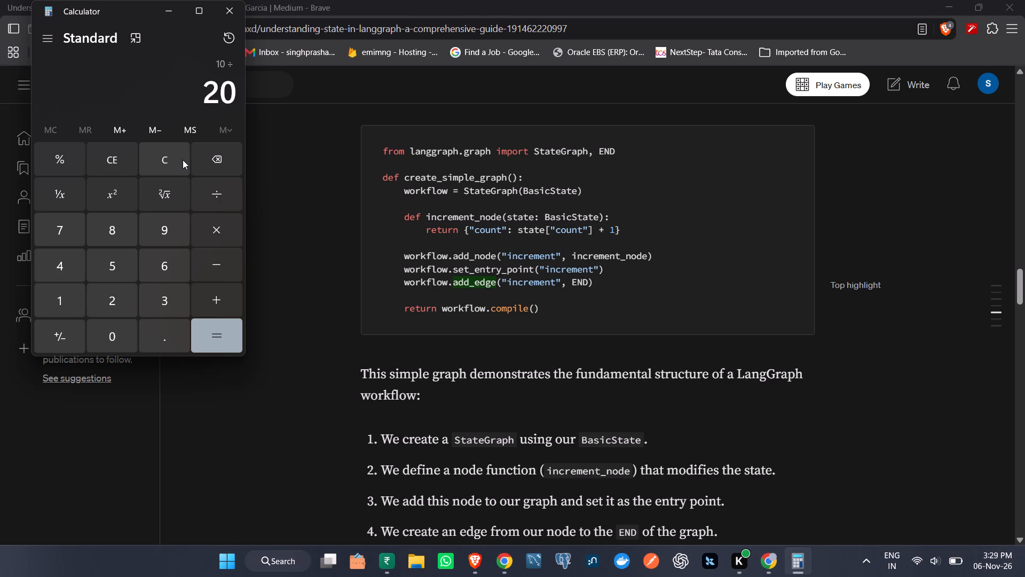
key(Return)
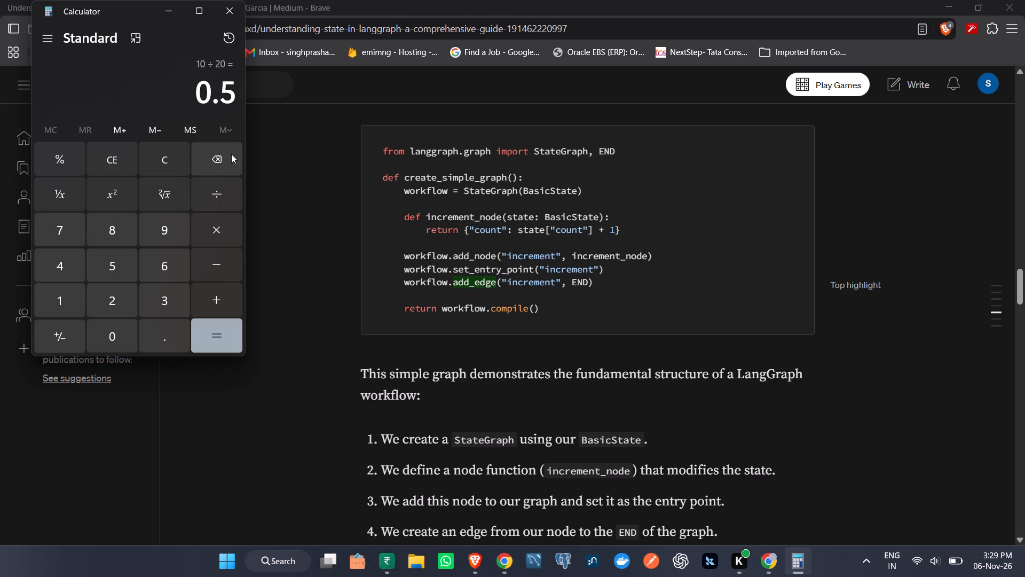
Clear the calculator and divide 105 by 20.
click(165, 154)
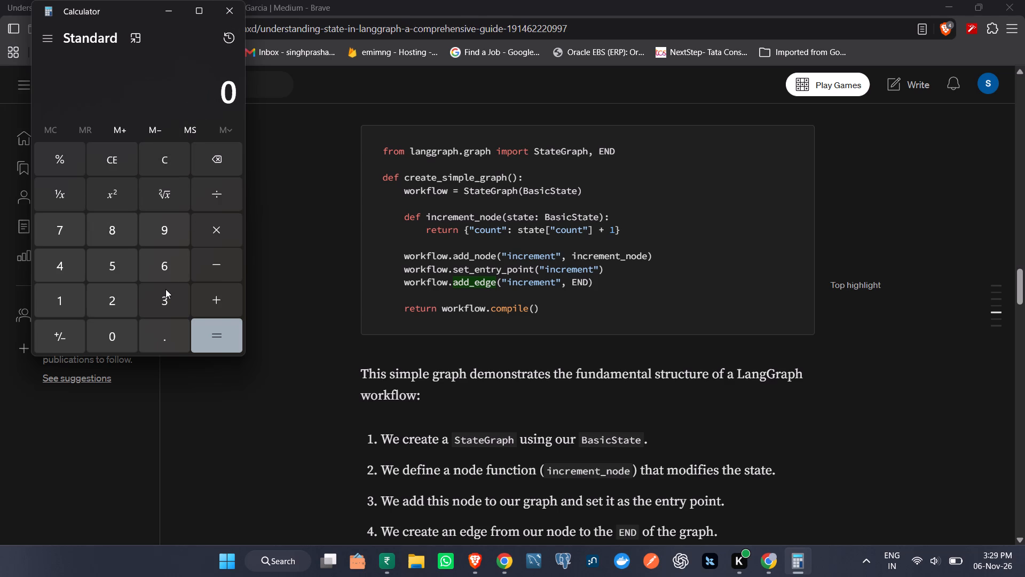
text(105)
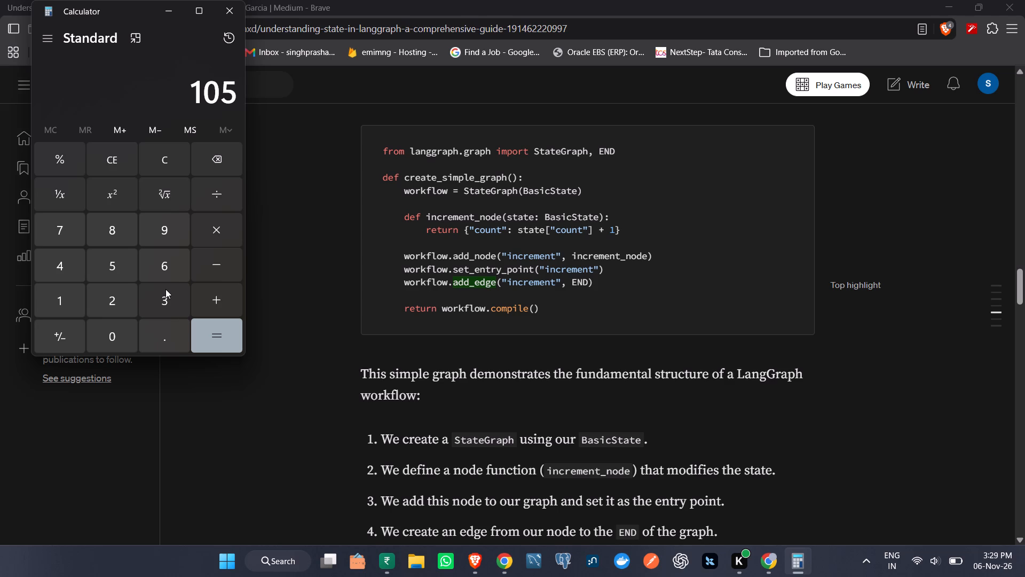
text(/20)
key(Return)
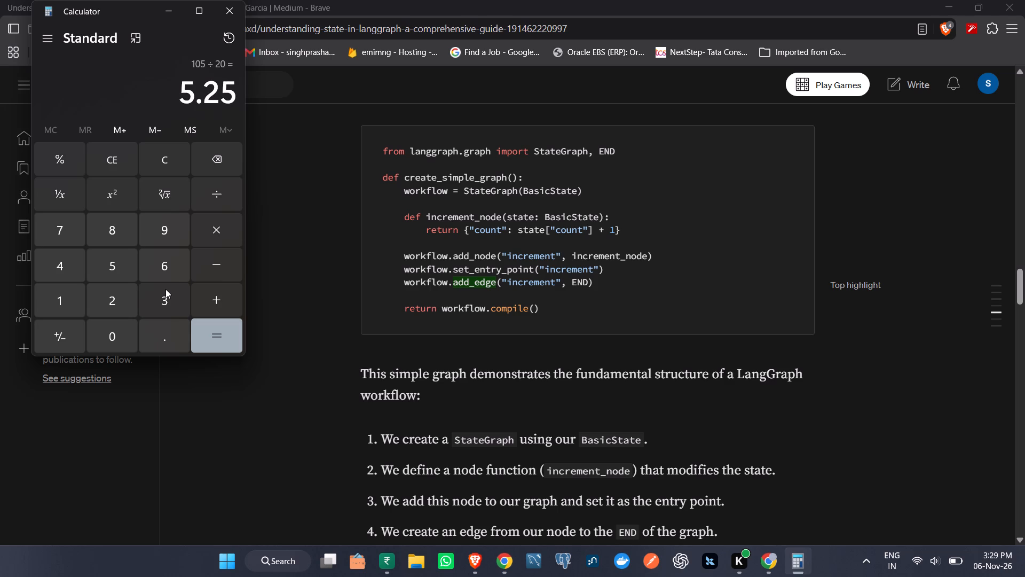
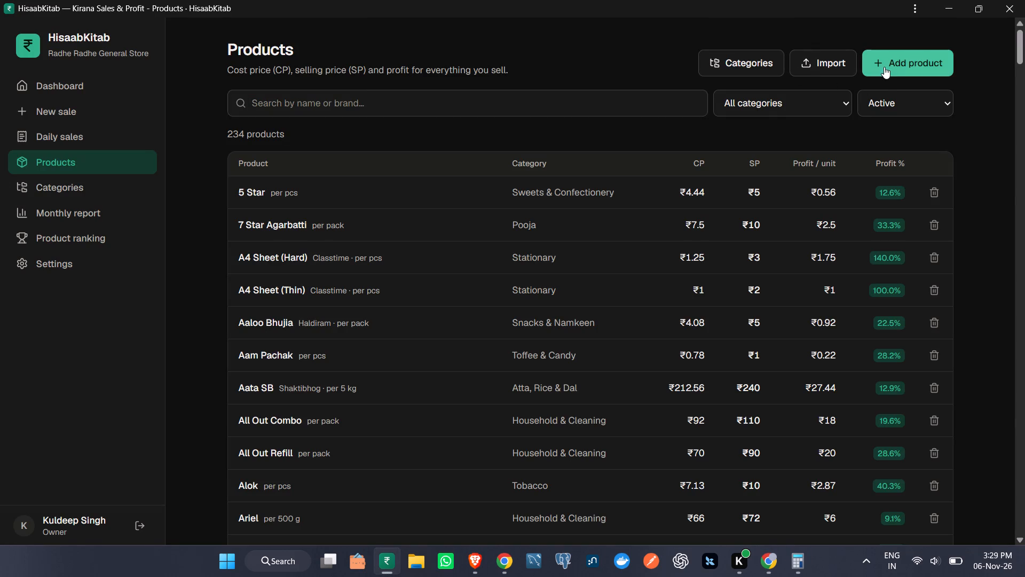
Name the new product Parle Biscuit XS, sold per Packet, in the Biscuits & Bakery category.
click(546, 139)
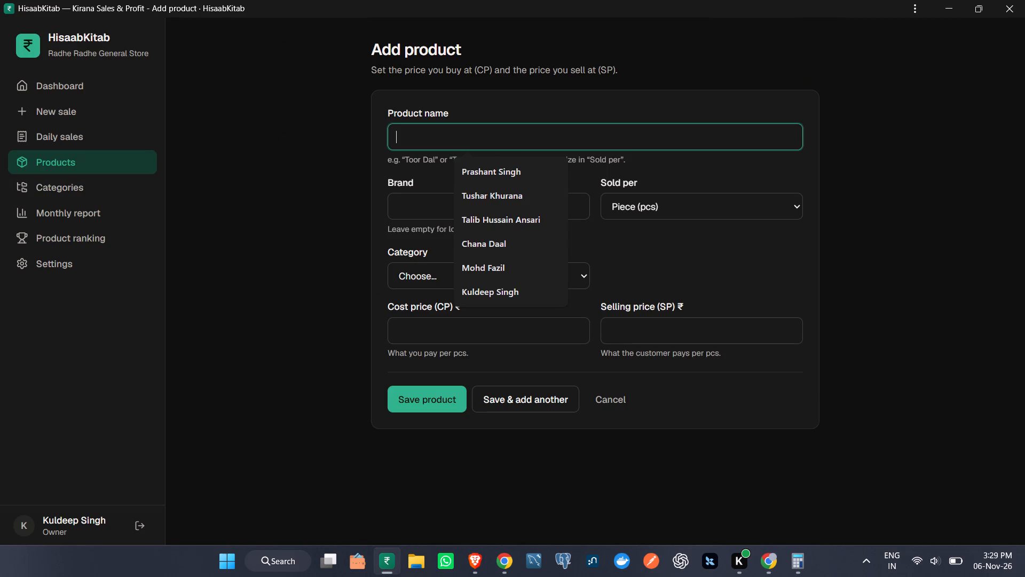
text(Par)
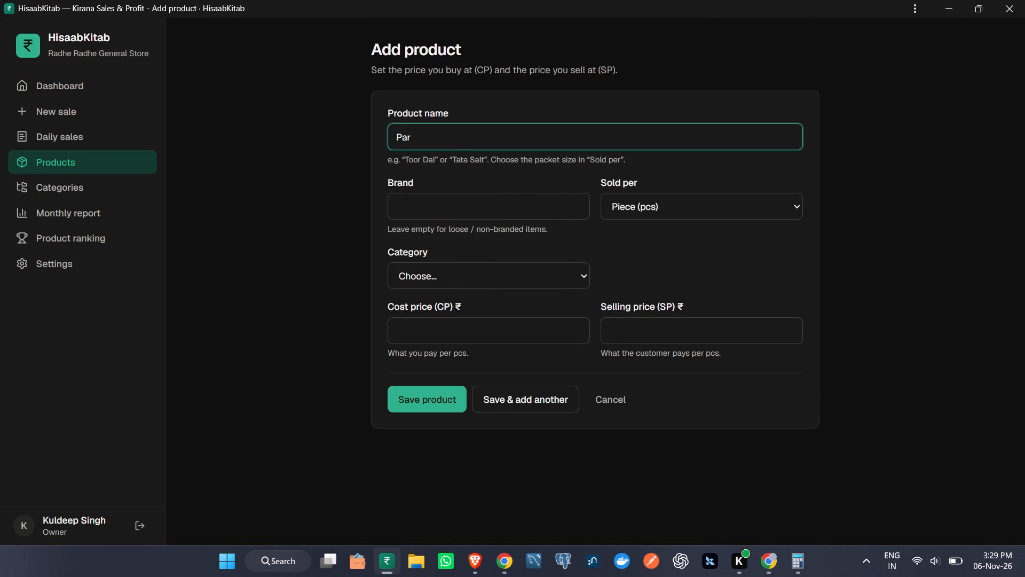
text(le)
key(space)
text(Biscuit)
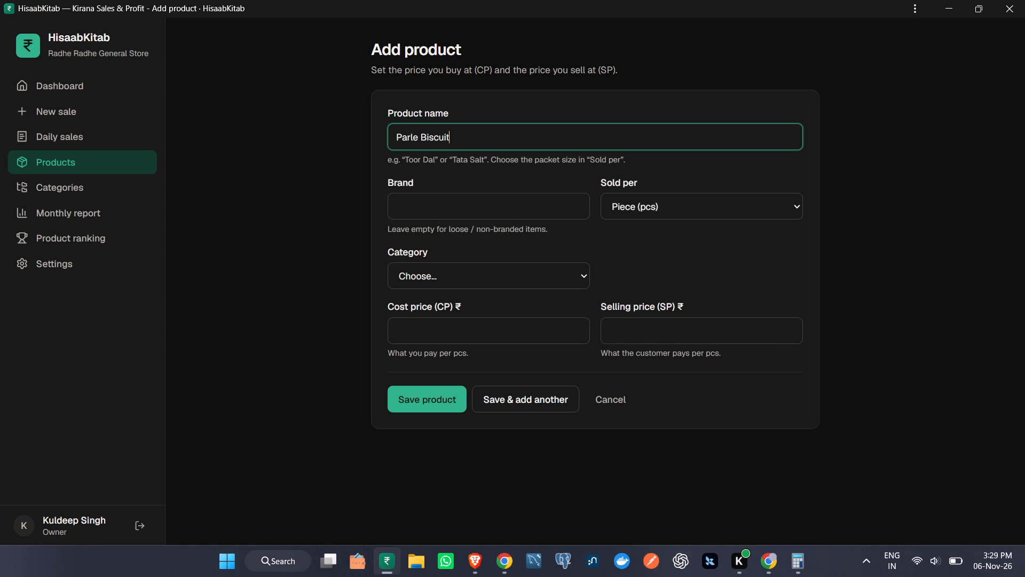
key(space)
text(XS)
click(631, 214)
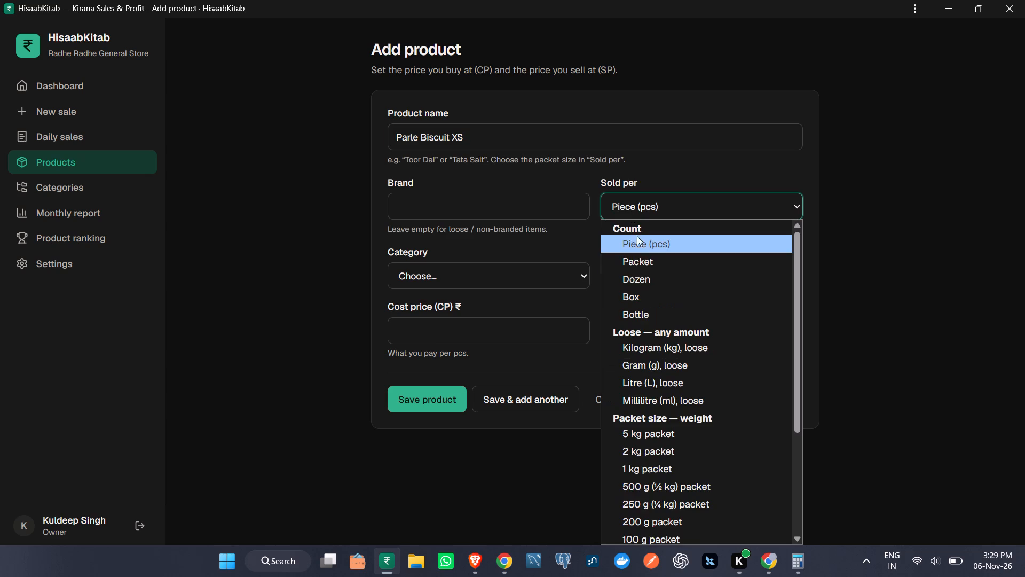
click(644, 267)
click(556, 259)
click(554, 265)
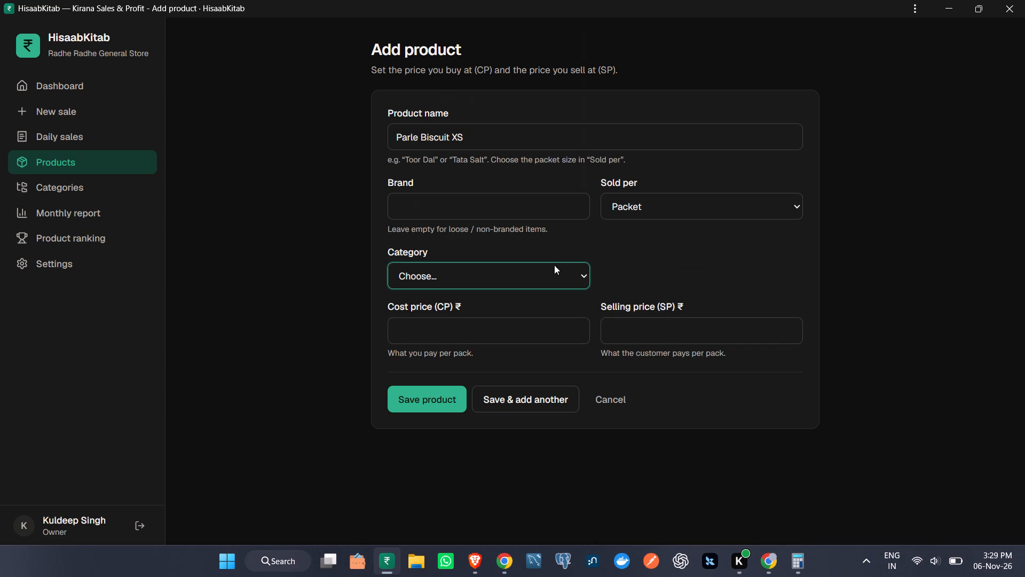
click(490, 93)
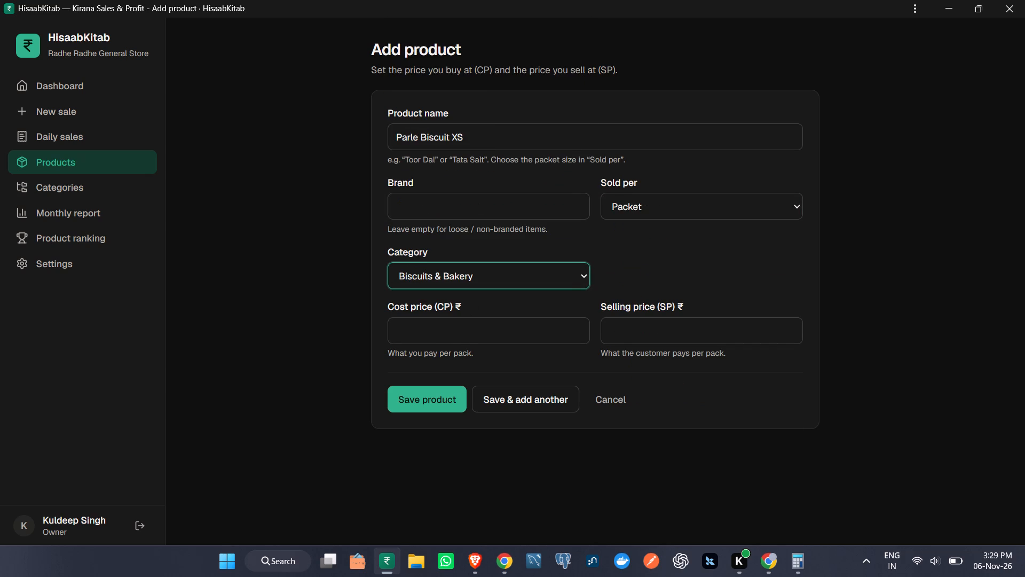
Set the product's cost price to ₹4.4 and its selling price to ₹5.
click(470, 334)
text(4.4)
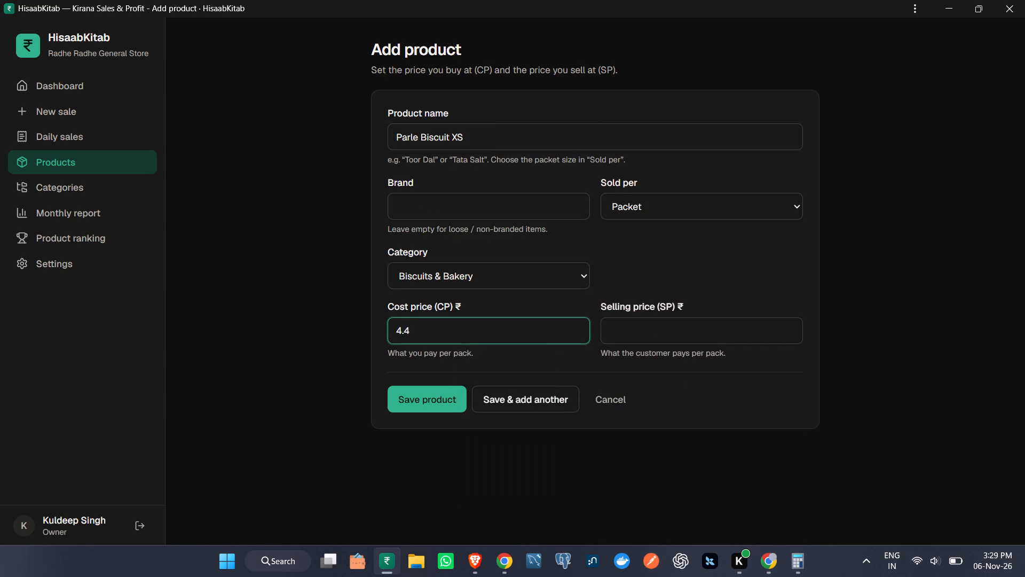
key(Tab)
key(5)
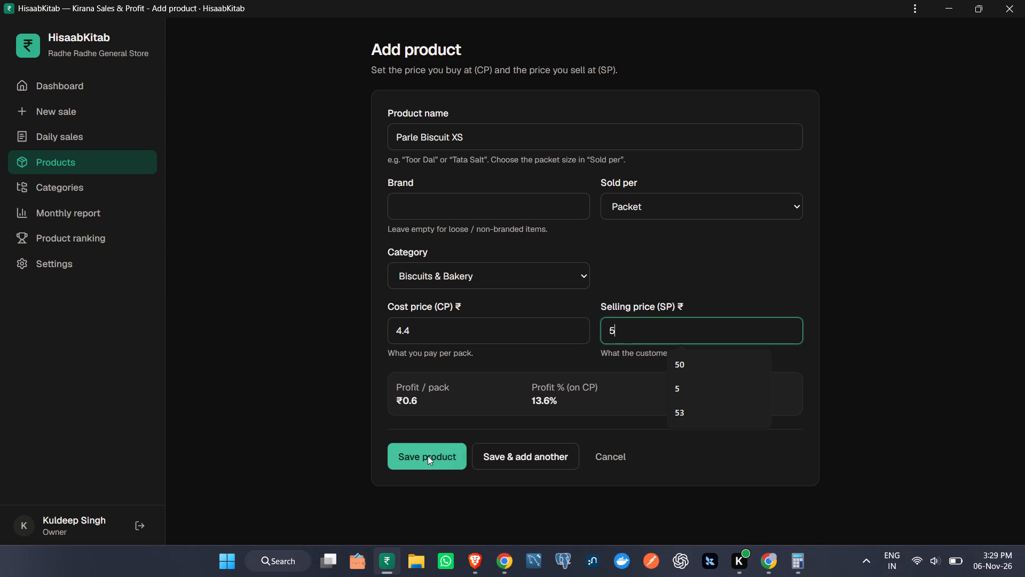
Save the new Parle Biscuit XS product.
click(431, 458)
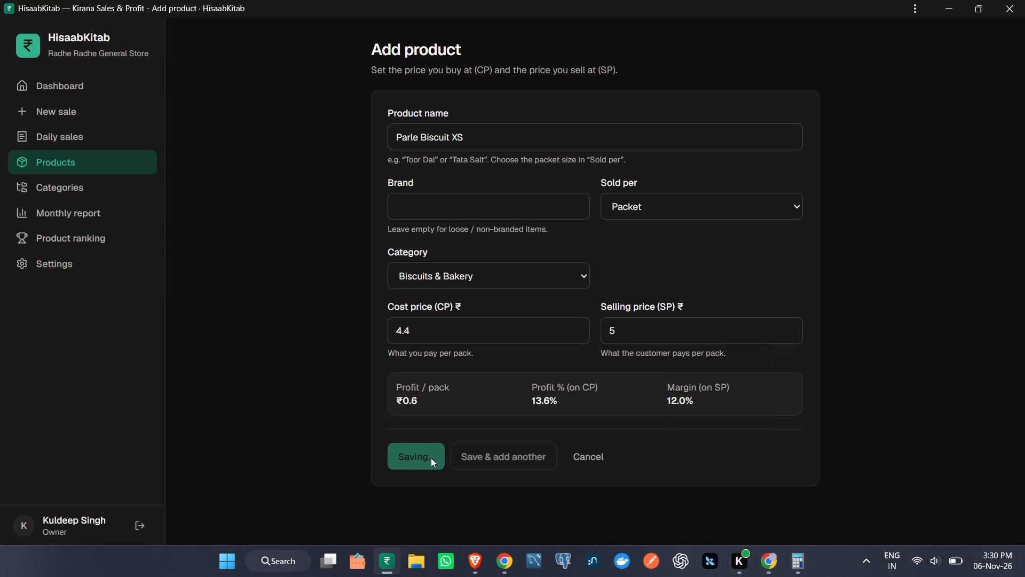
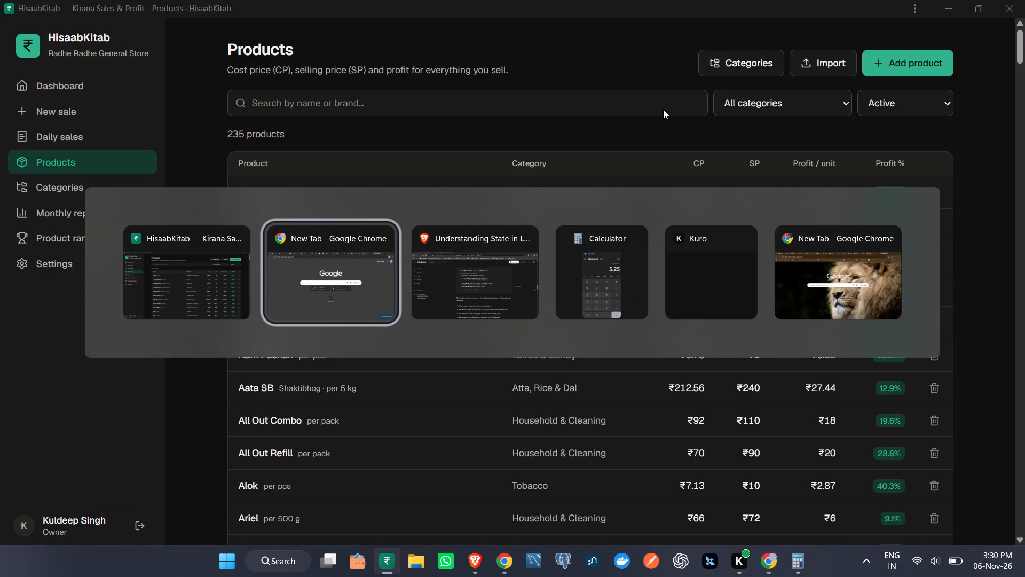
Switch to the Calculator app and close it, going back to the HisaabKitab product list.
key(alt+Tab)
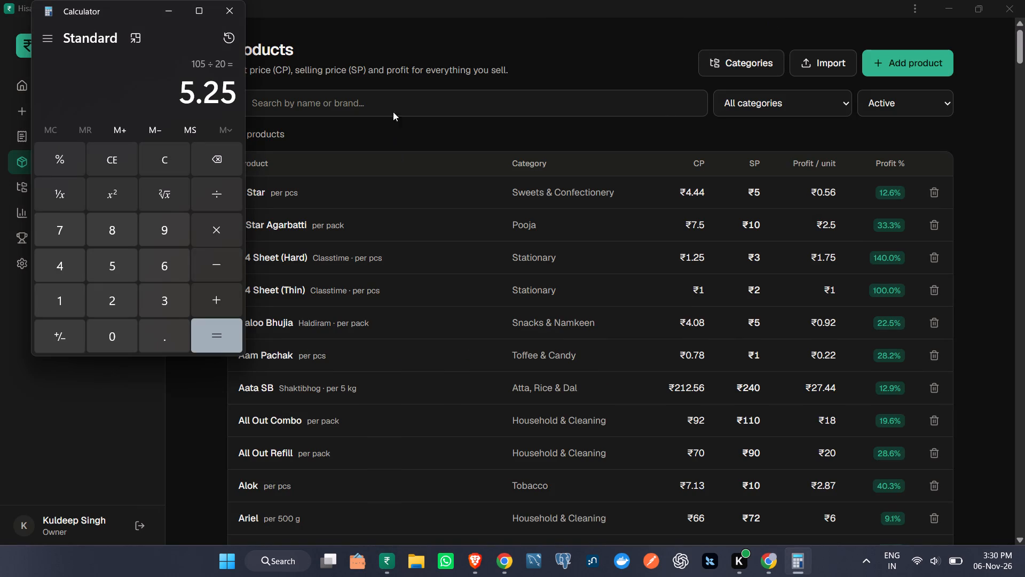
click(234, 10)
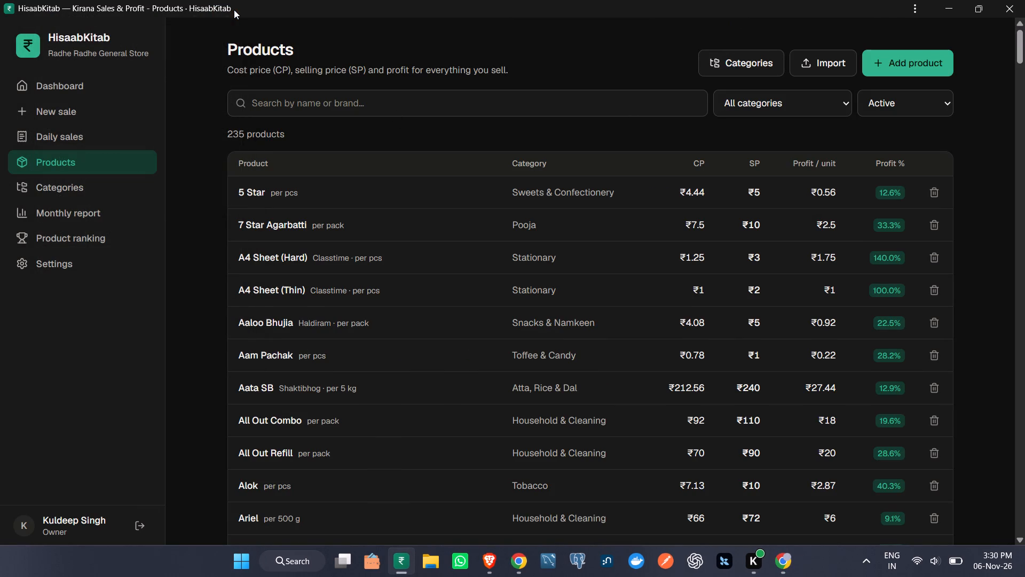
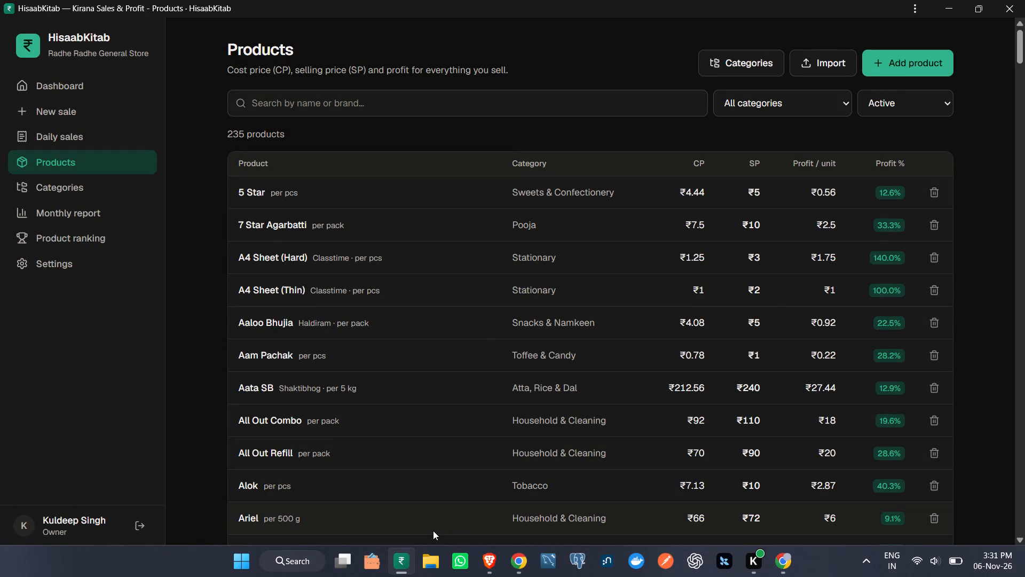
Open the Calculator app and work out the per-packet cost as 112 divided by 24.
text(ca)
key(Return)
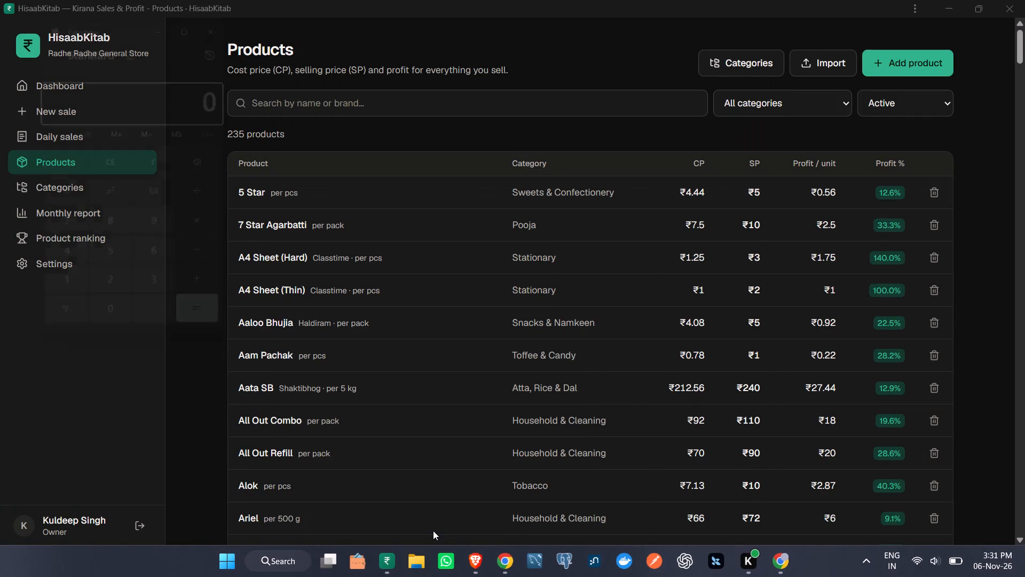
text(112/24)
key(Return)
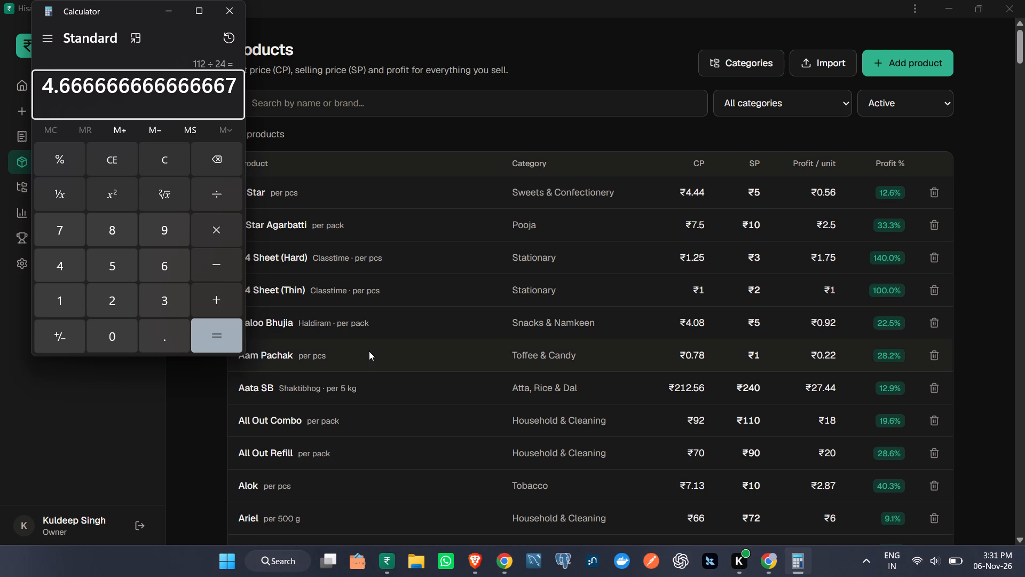
Start a new HisaabKitab product named Popcorn, sold per Packet, in the Snacks & Namkeen category.
click(911, 52)
click(565, 140)
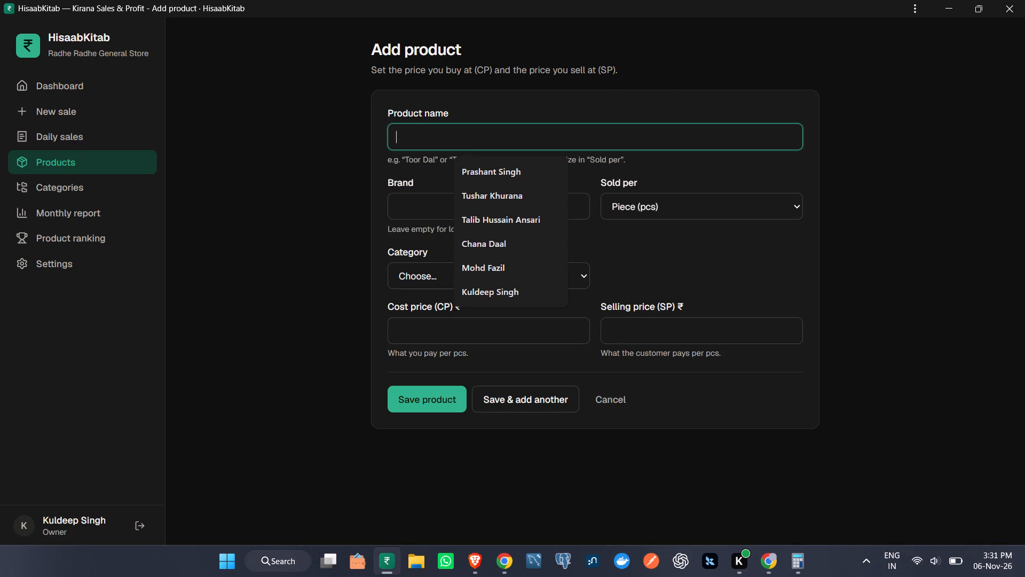
key(shift+p)
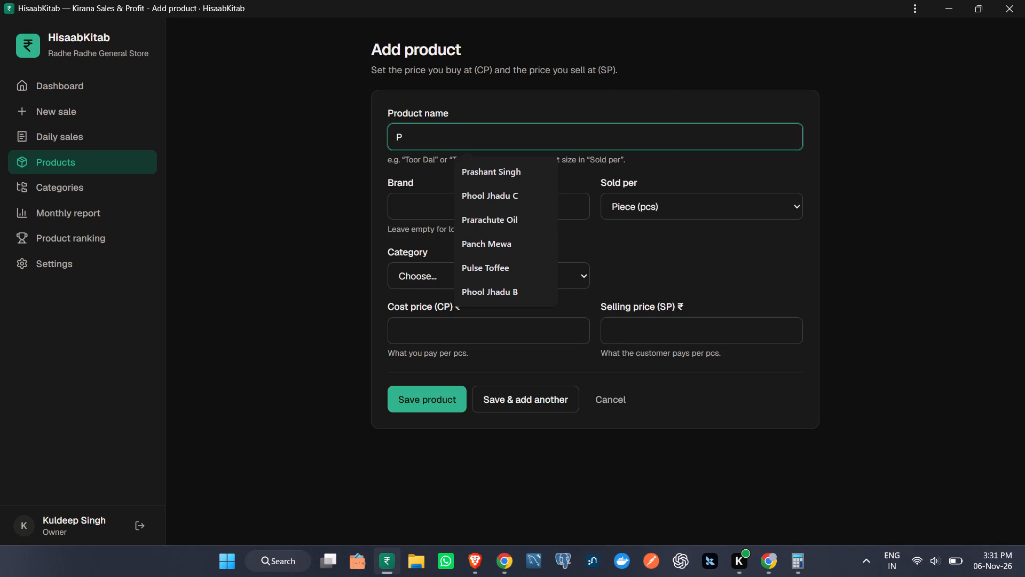
text(opcorn)
click(650, 206)
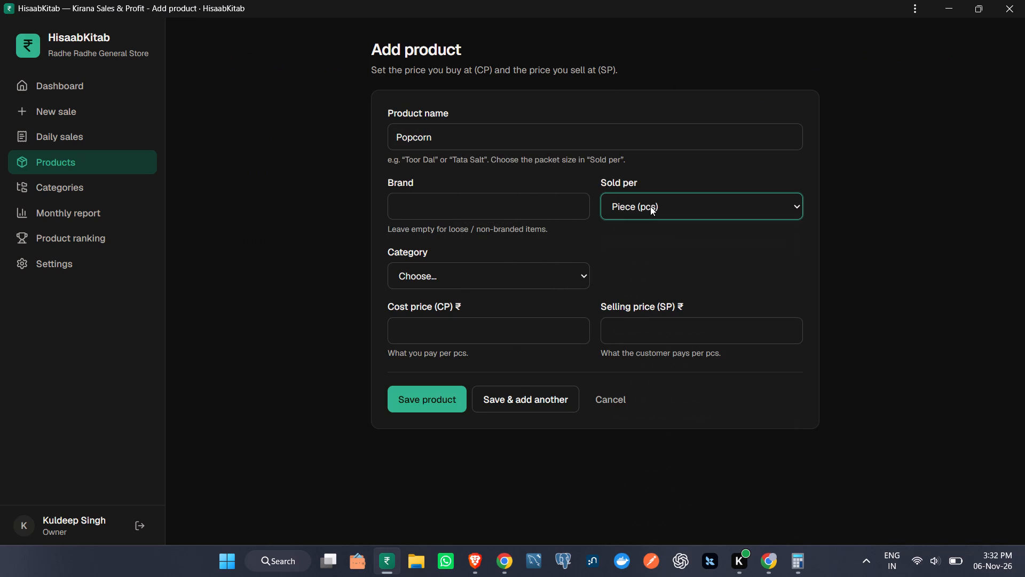
click(645, 264)
click(565, 275)
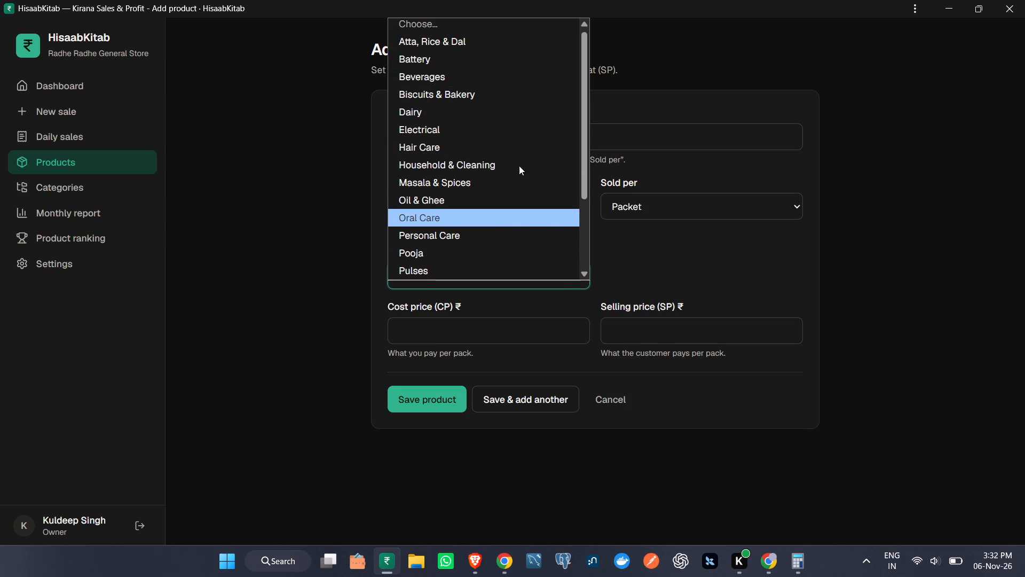
scroll(514, 183, down, 1)
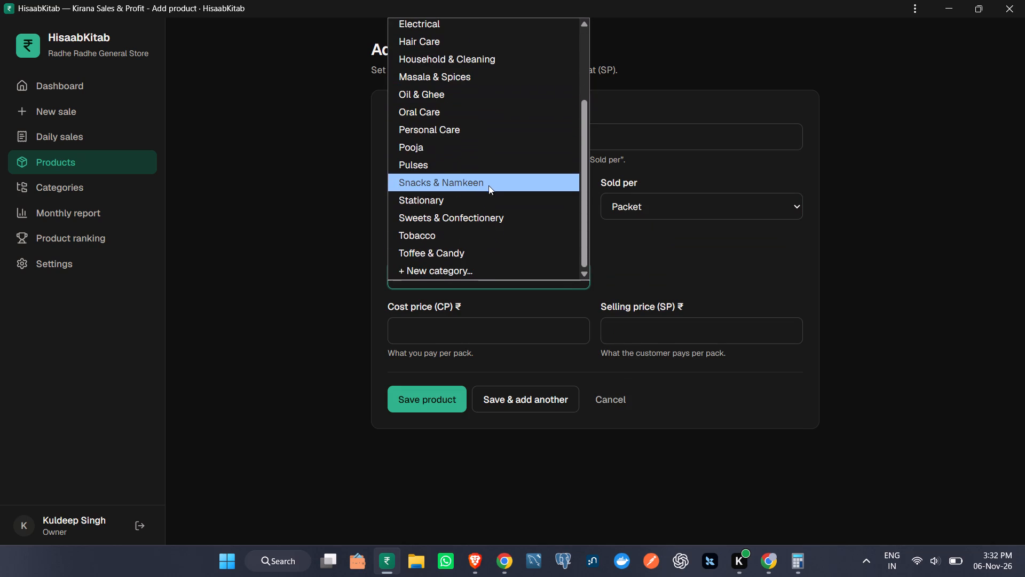
click(488, 183)
Set Popcorn's cost price to 4.67 and selling price to 5, close the Calculator, and save the product.
click(464, 340)
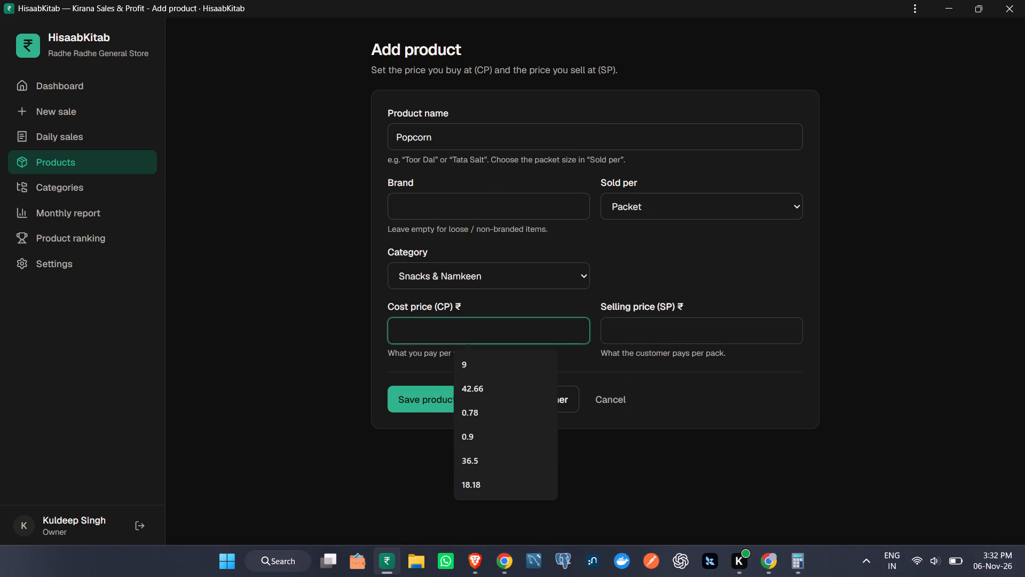
text(4.6)
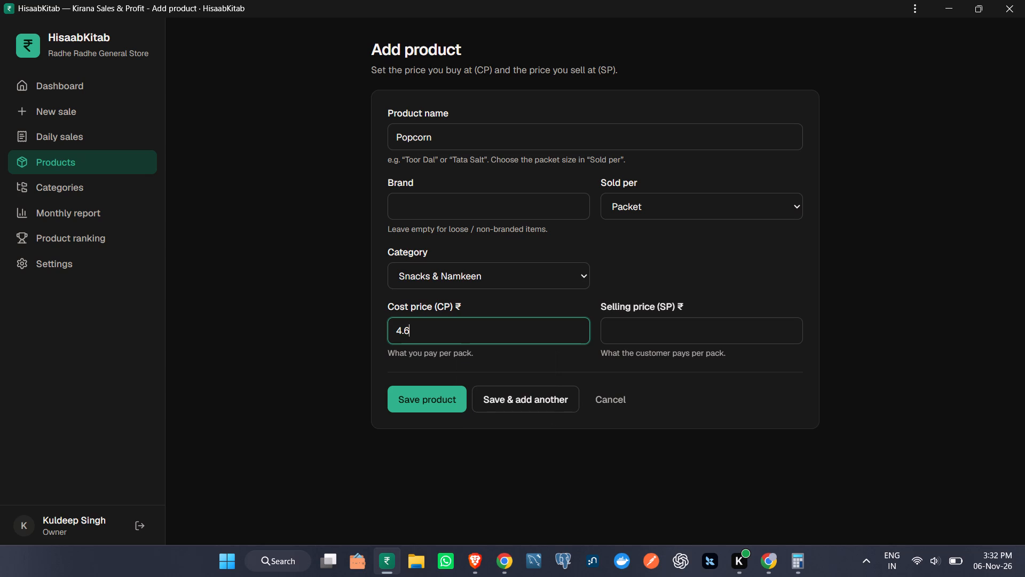
key(7)
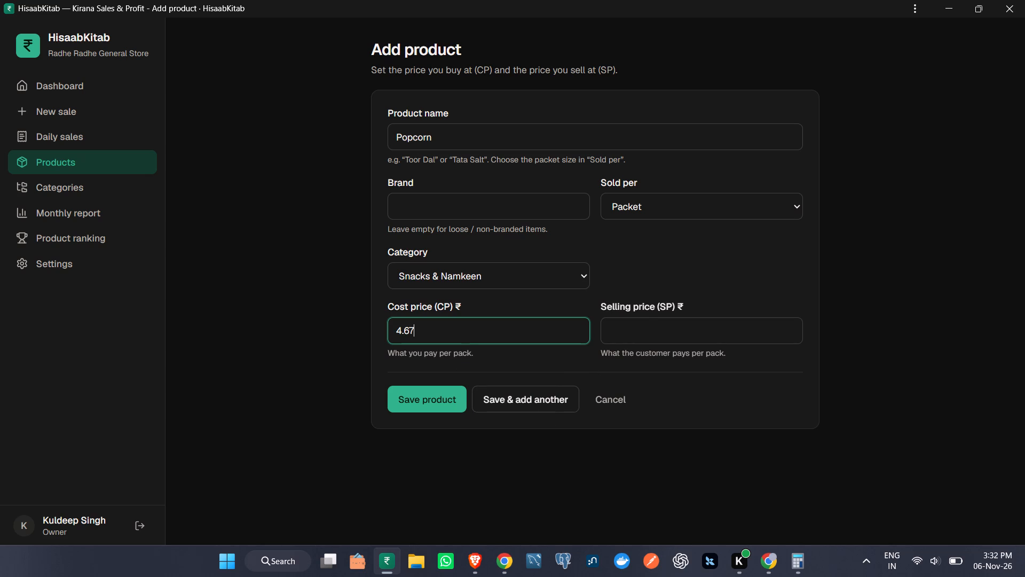
click(641, 331)
key(5)
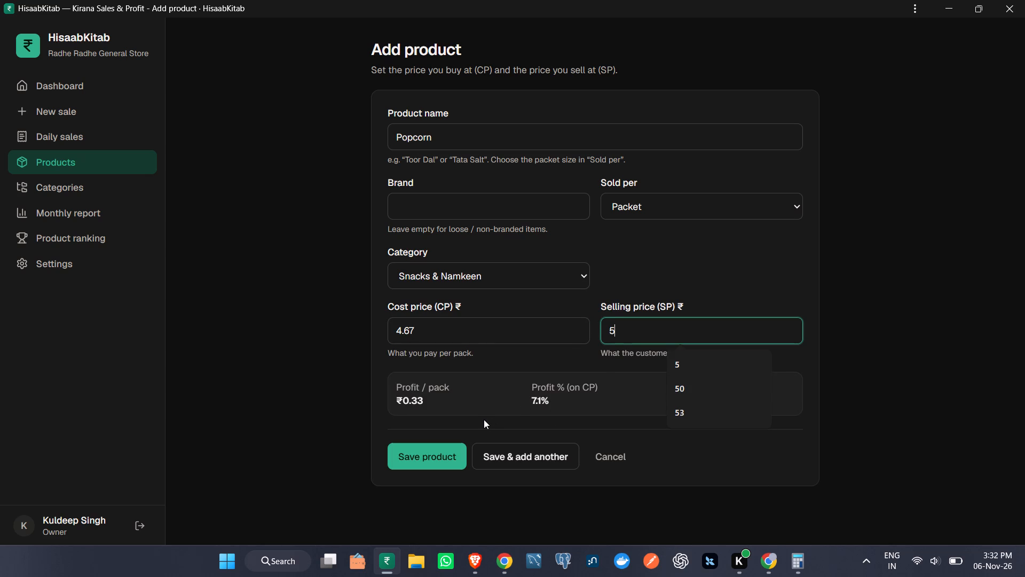
click(484, 419)
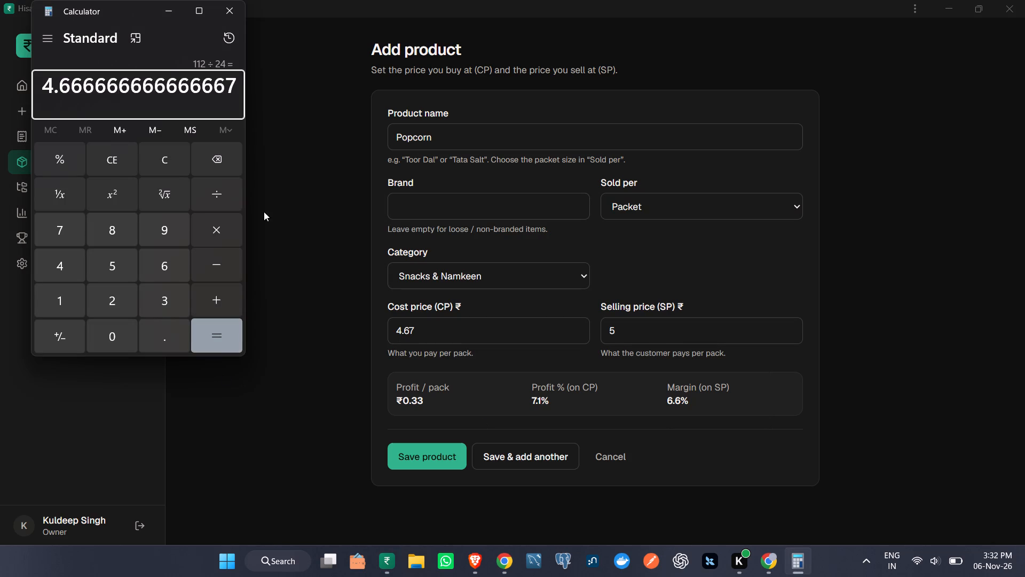
click(228, 6)
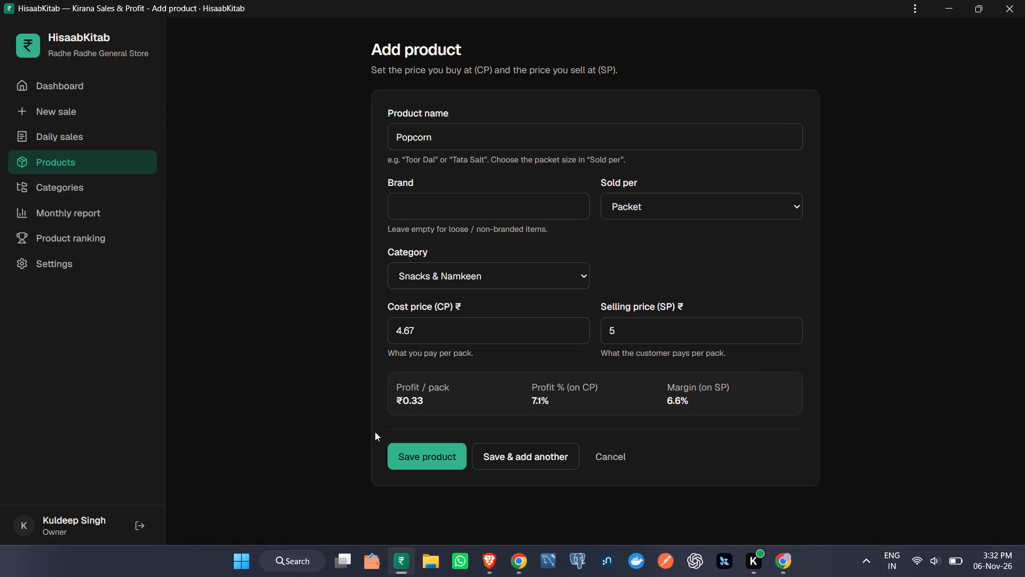
click(406, 462)
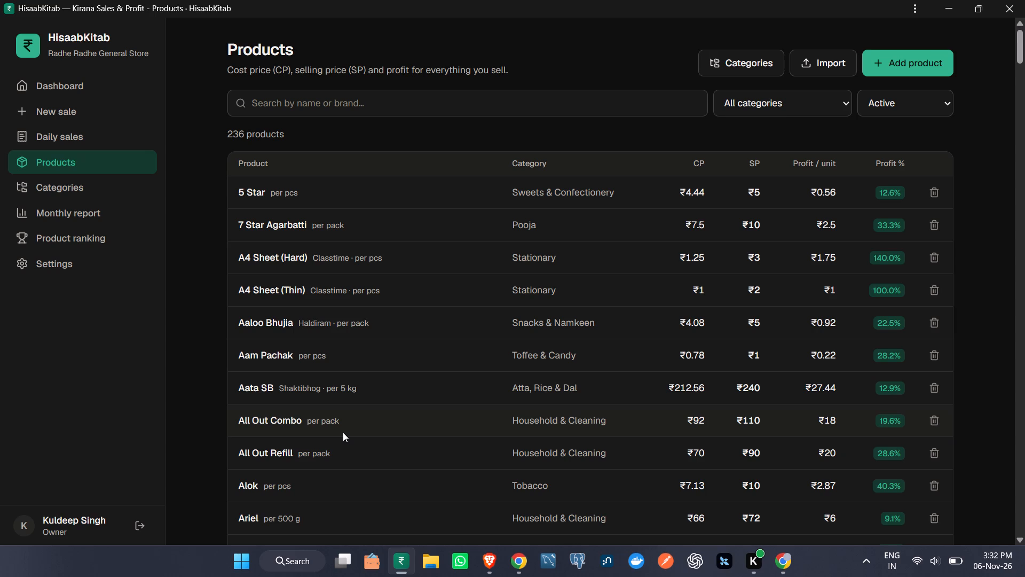
Search the product list for "Parl", check the matching items, and clear the search.
scroll(343, 432, down, 1)
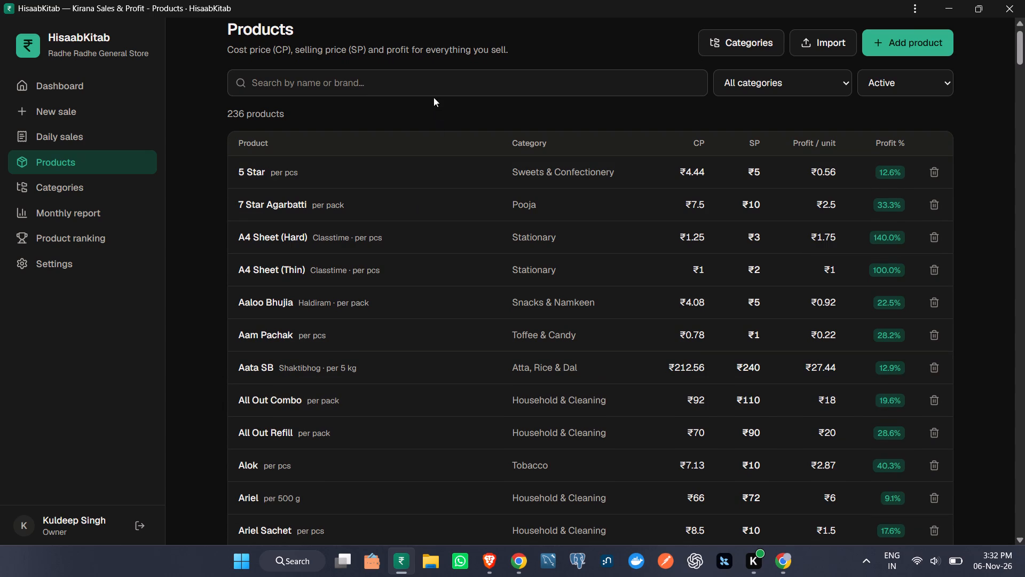
click(432, 81)
key(shift+p)
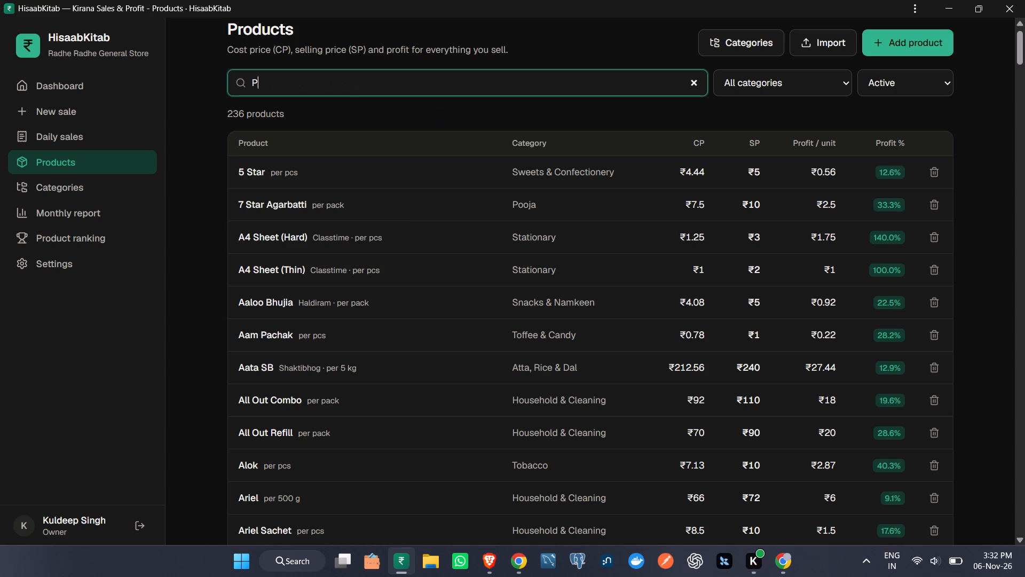
text(arl)
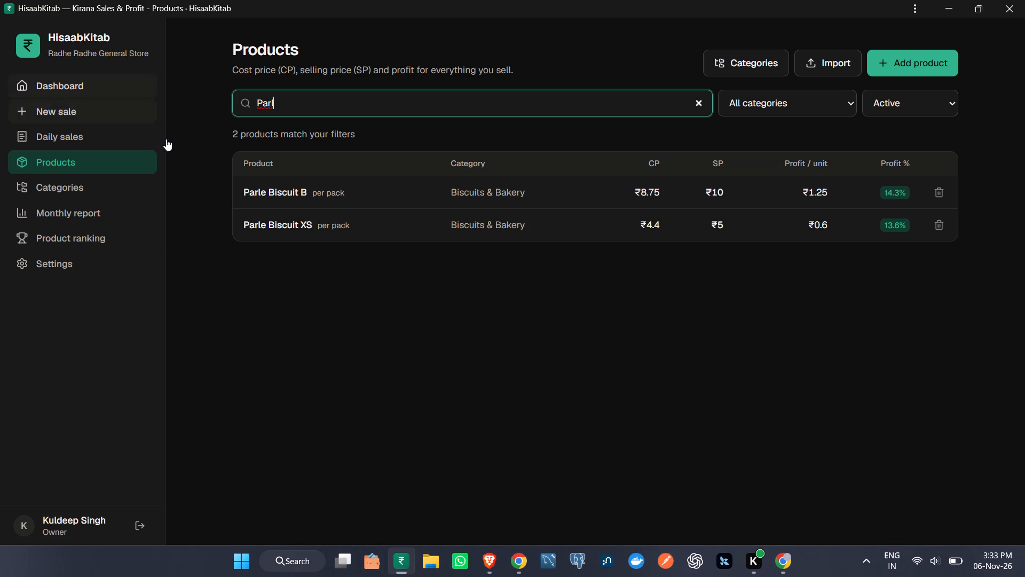
click(700, 106)
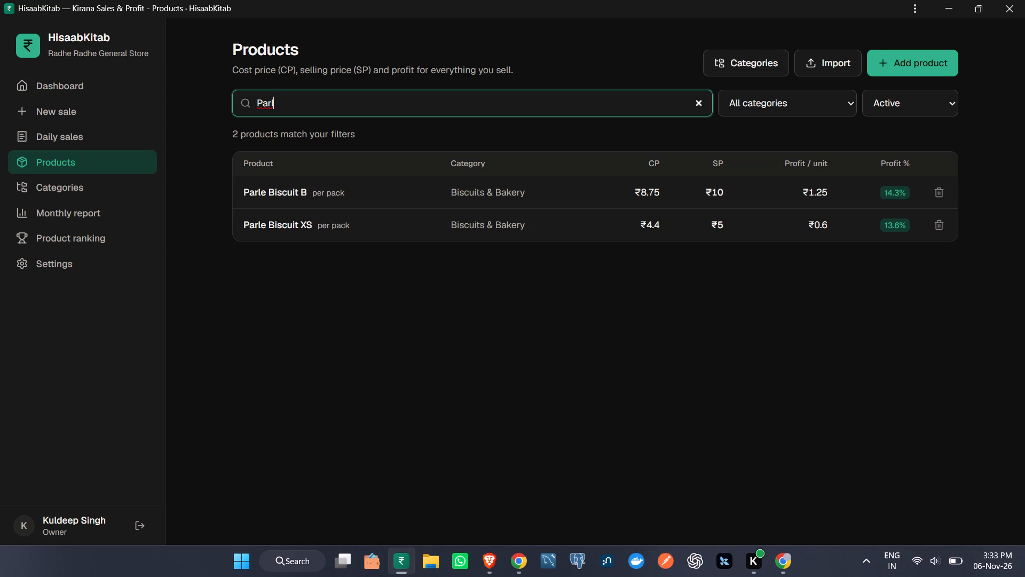
click(696, 102)
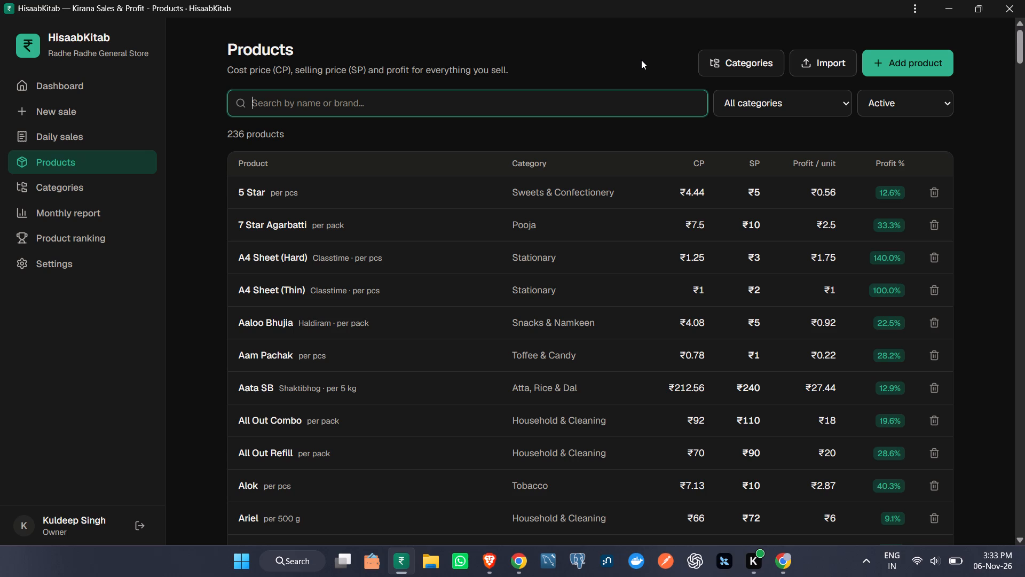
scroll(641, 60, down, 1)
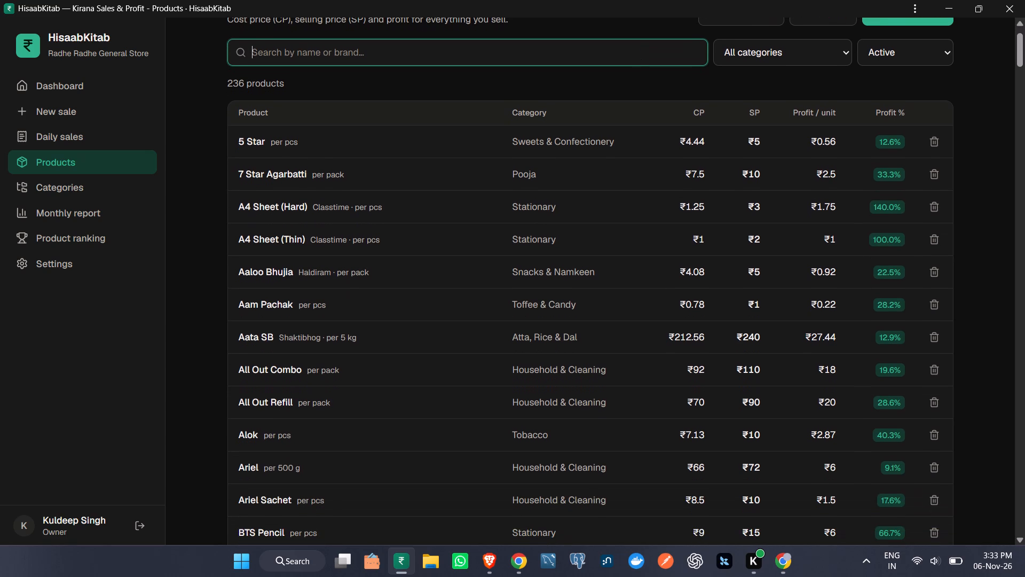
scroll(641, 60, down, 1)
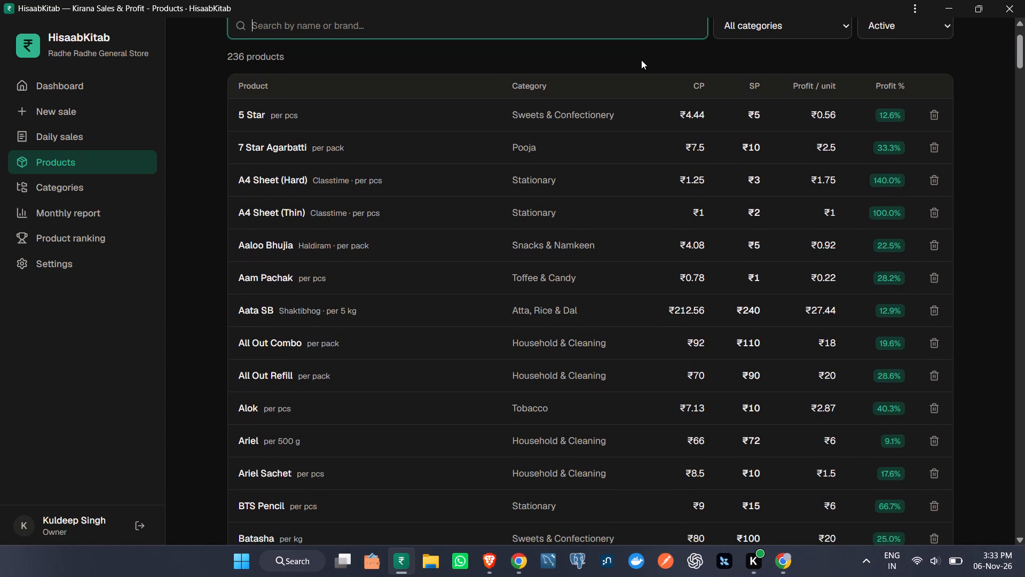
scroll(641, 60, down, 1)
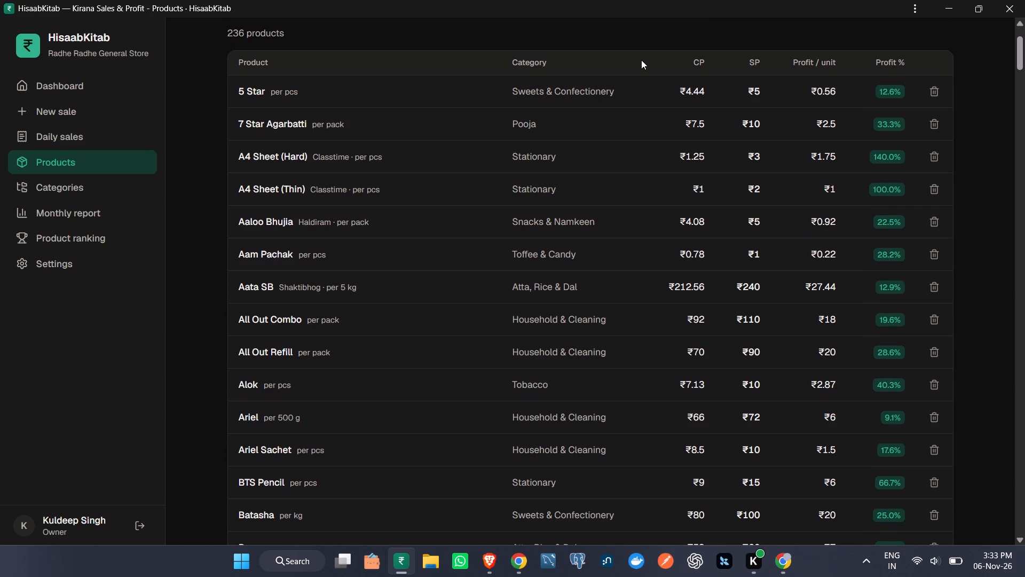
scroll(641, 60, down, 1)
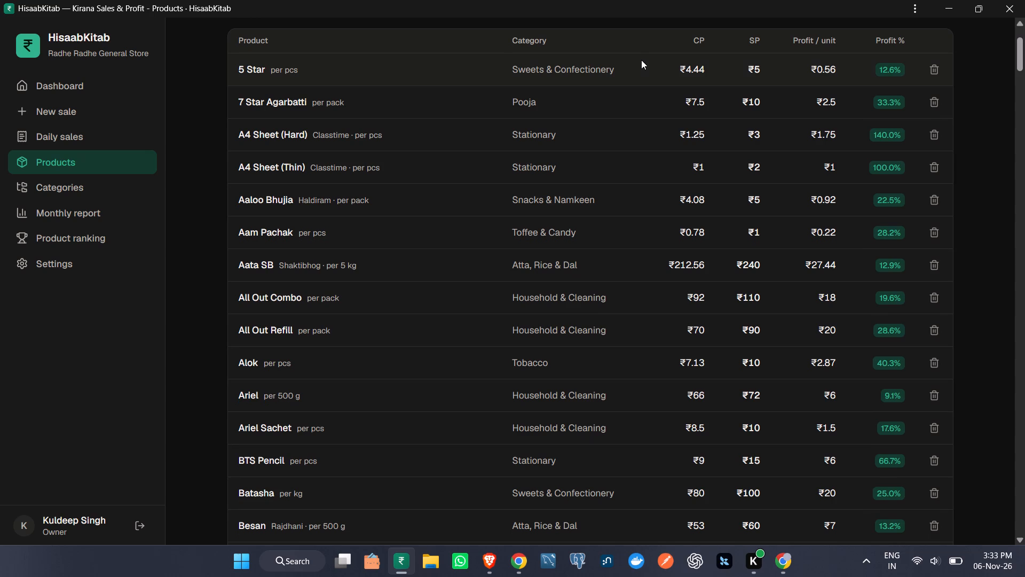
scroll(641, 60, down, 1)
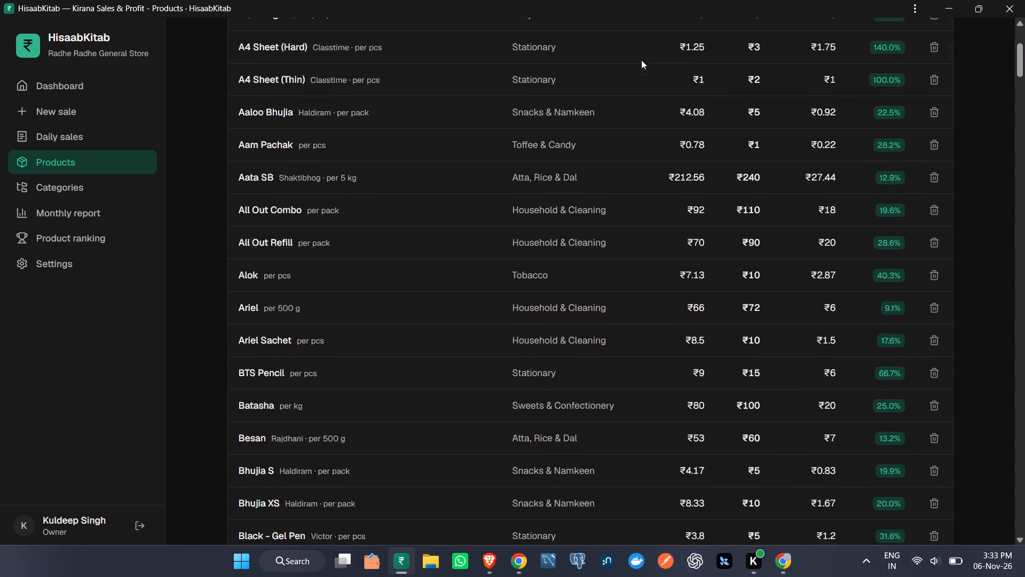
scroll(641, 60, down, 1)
Switch through the open windows to the Chrome window with the lion background and close it.
key(alt+Tab)
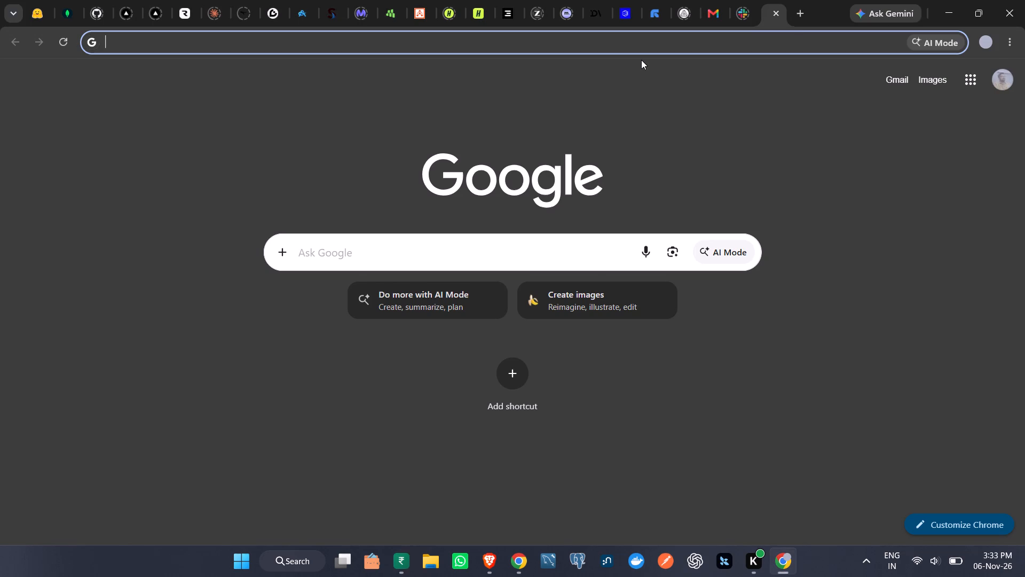
key(alt+Tab)
key(alt+Tab)
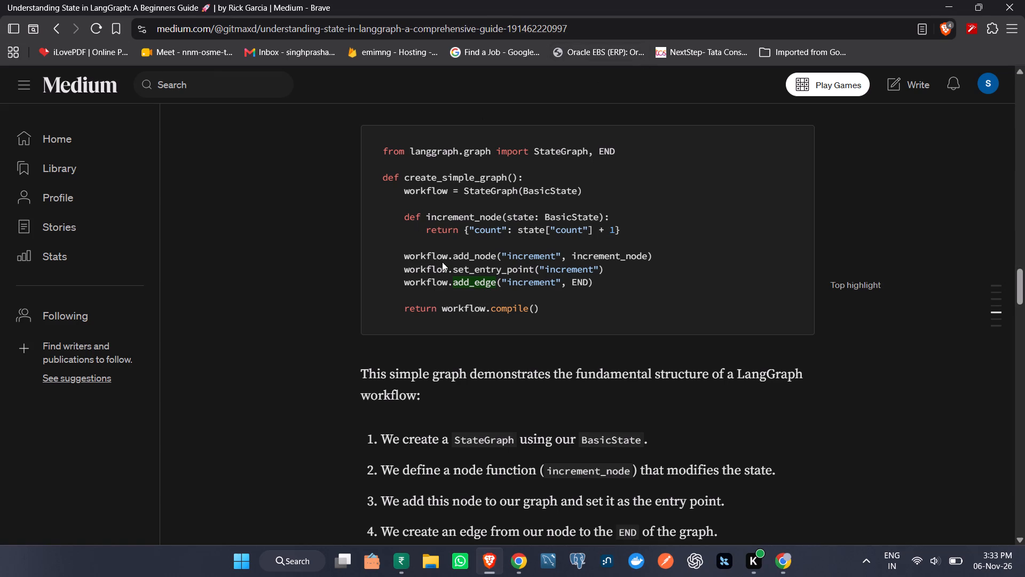
key(alt+Tab)
key(alt+Tab)
key(alt+Tab)
key(alt+Tab)
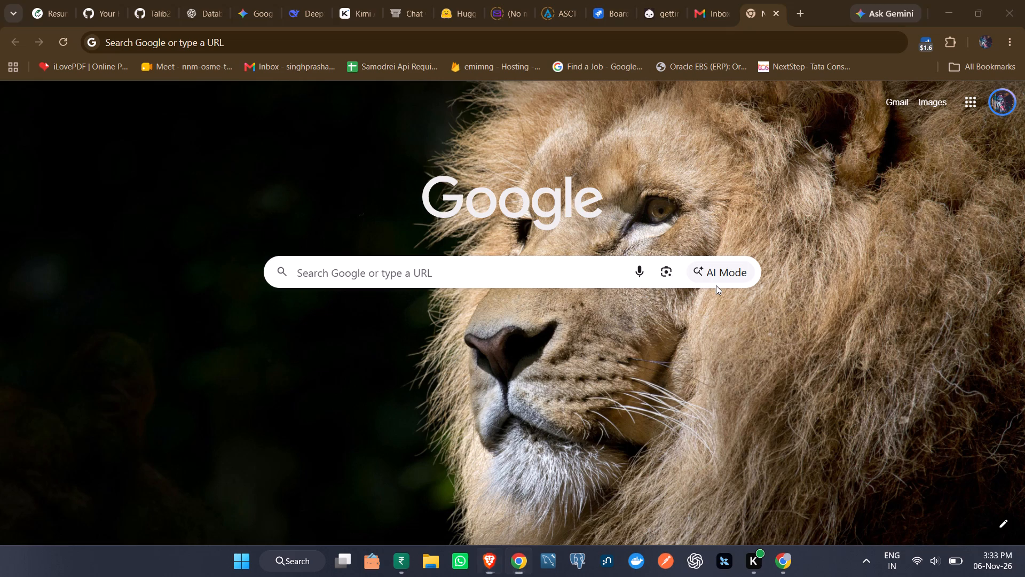
click(1015, 20)
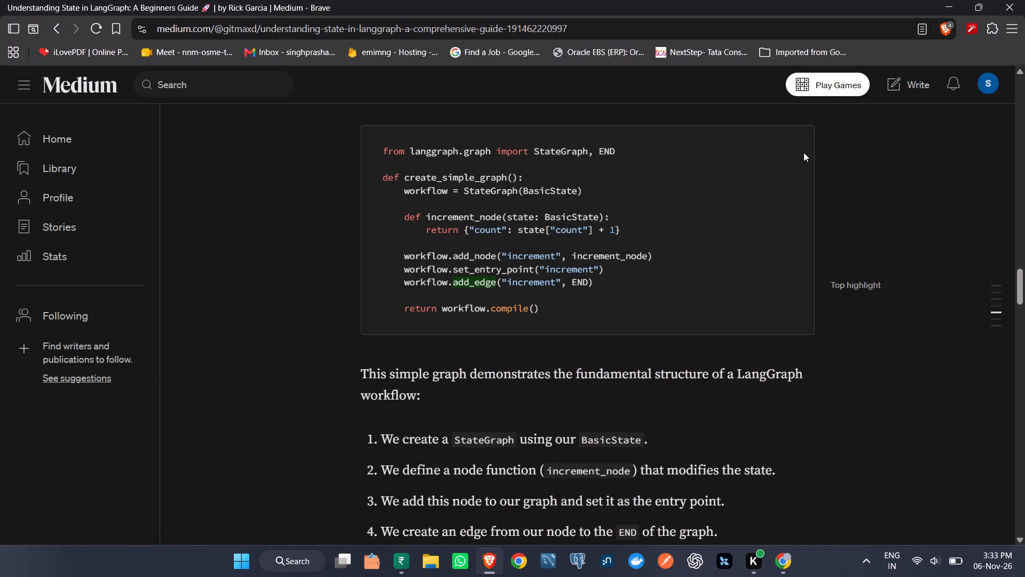
Switch away from the Medium article in Brave to another open window.
key(alt+Tab)
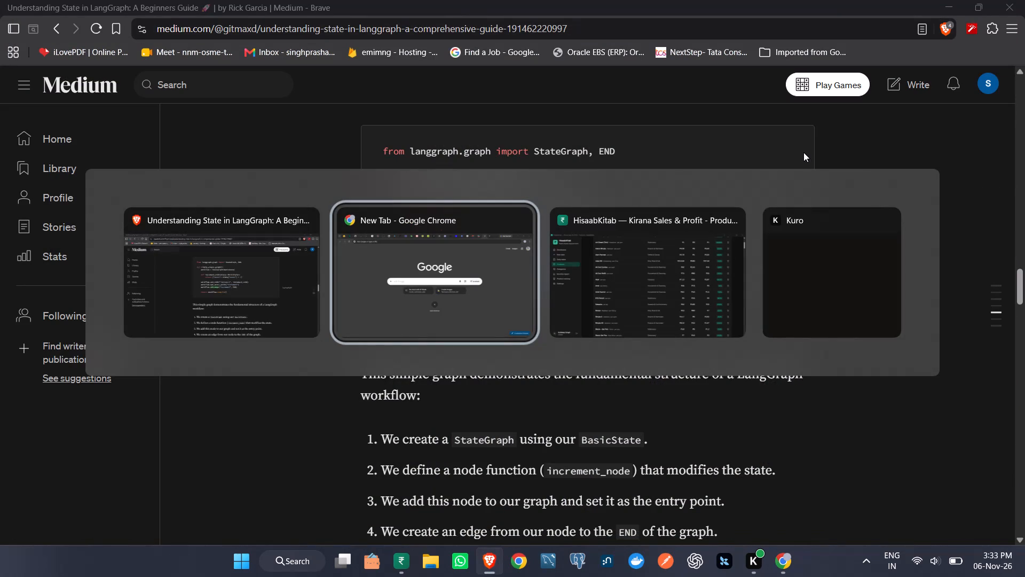
key(alt+Tab)
key(alt+Tab)
key(alt+Tab)
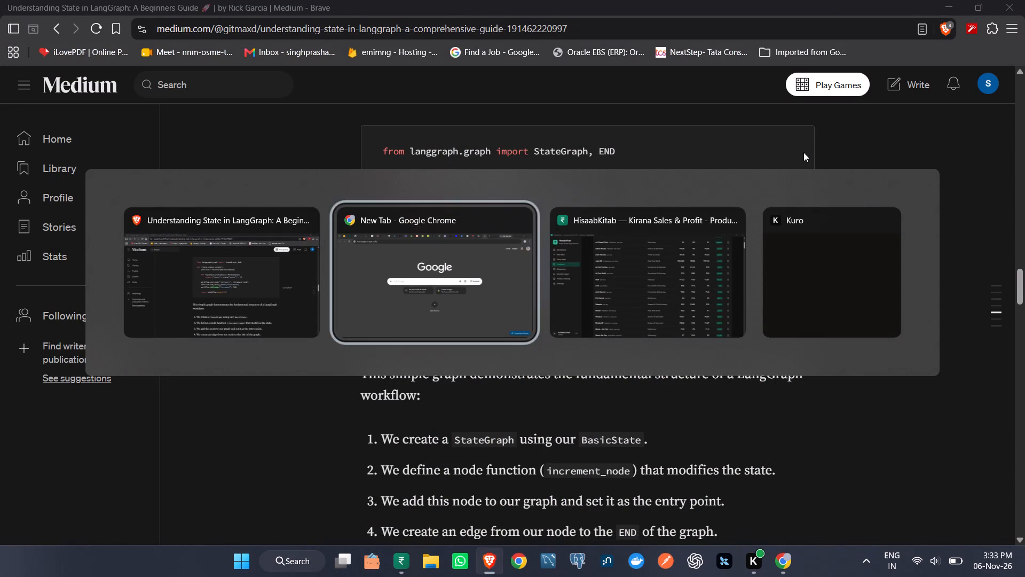
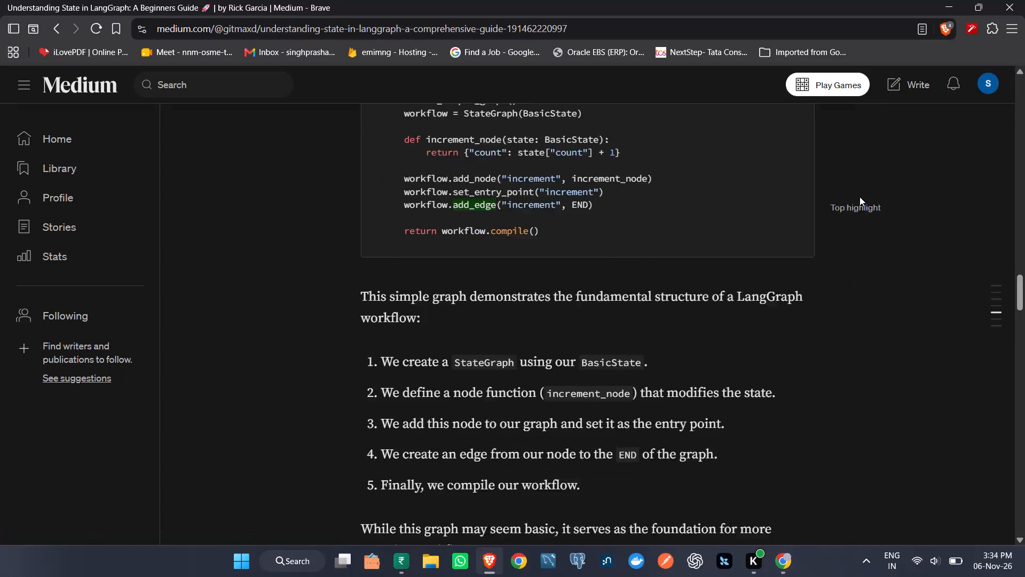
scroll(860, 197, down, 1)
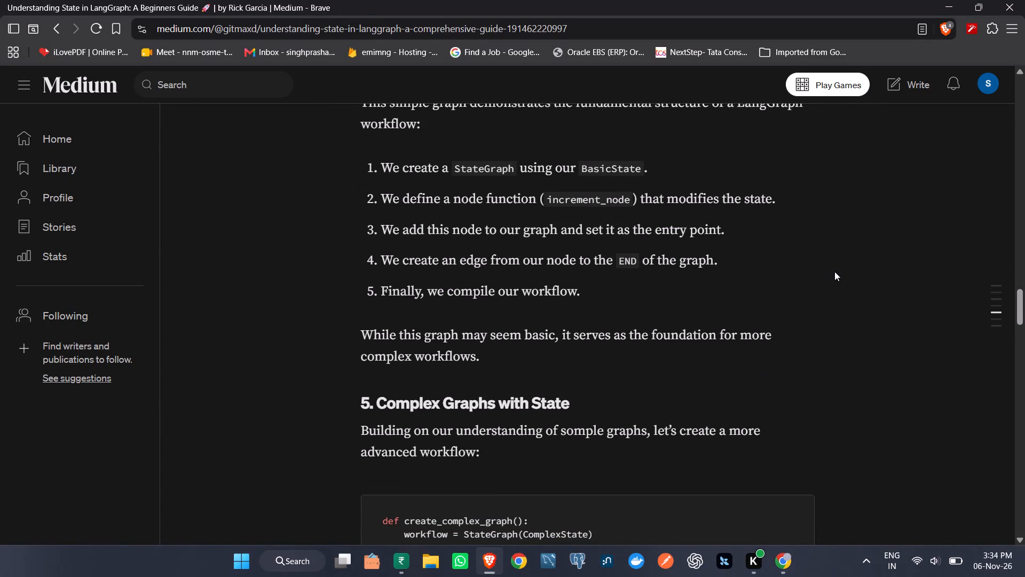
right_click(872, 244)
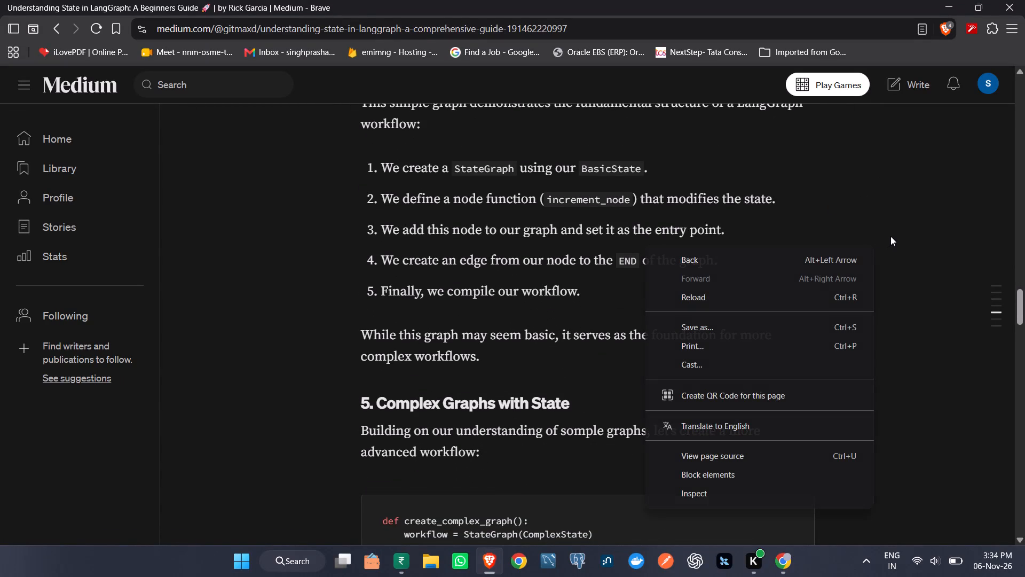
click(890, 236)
Switch to HisaabKitab and open today's sales entries from the Dashboard.
key(alt+Tab)
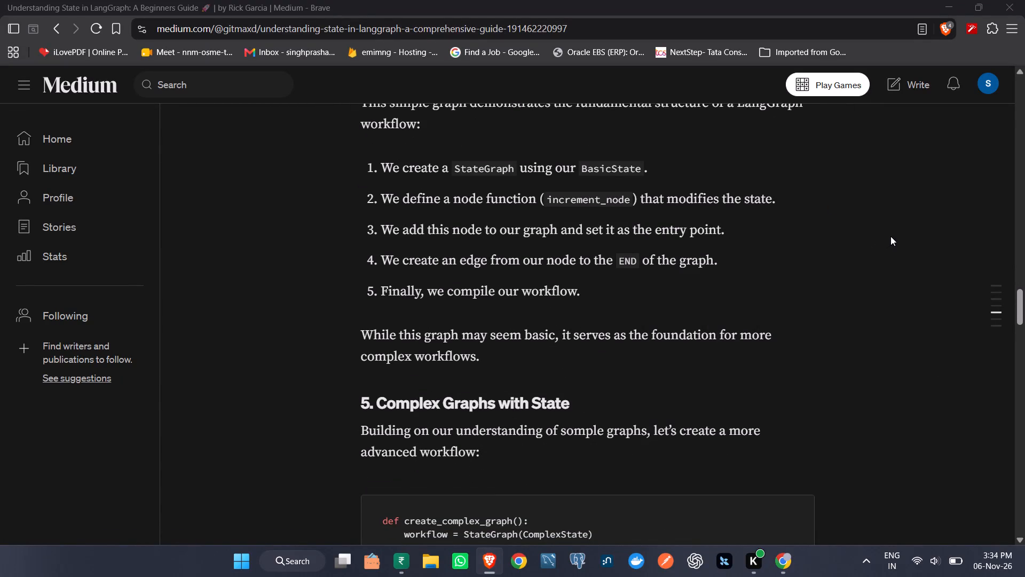
key(alt+Tab)
key(alt+Tab)
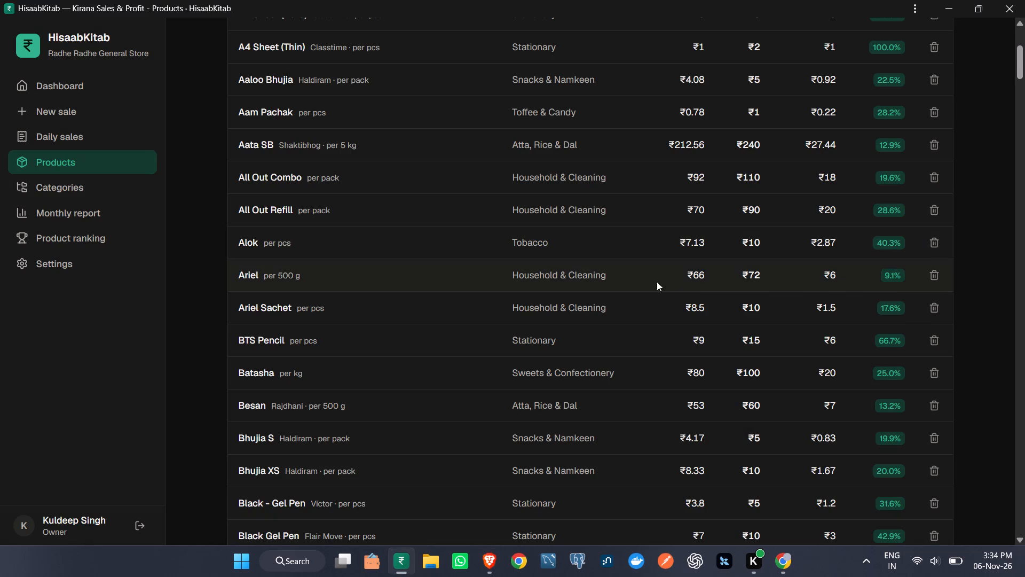
scroll(652, 270, down, 3)
scroll(652, 270, up, 5)
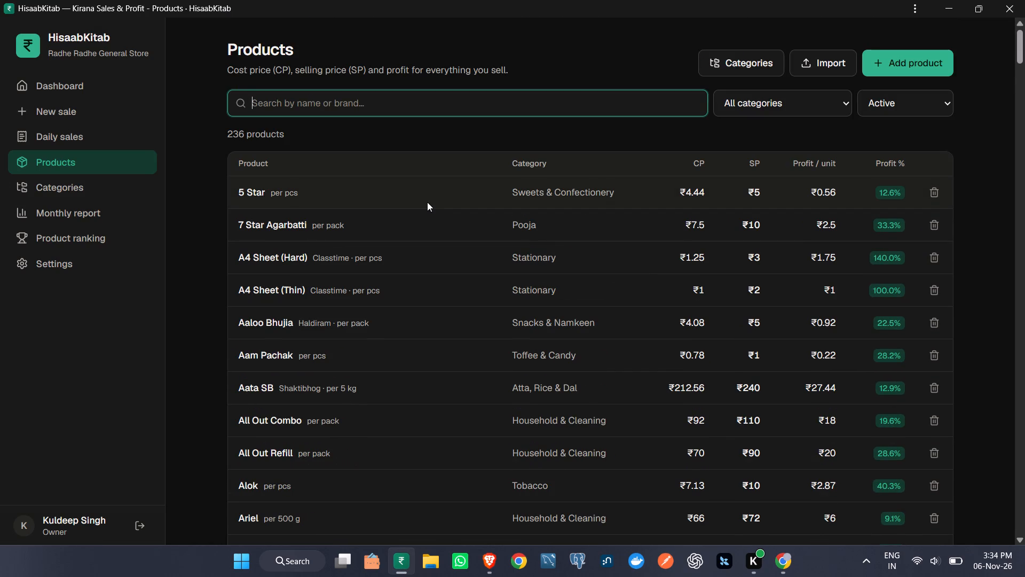
click(117, 87)
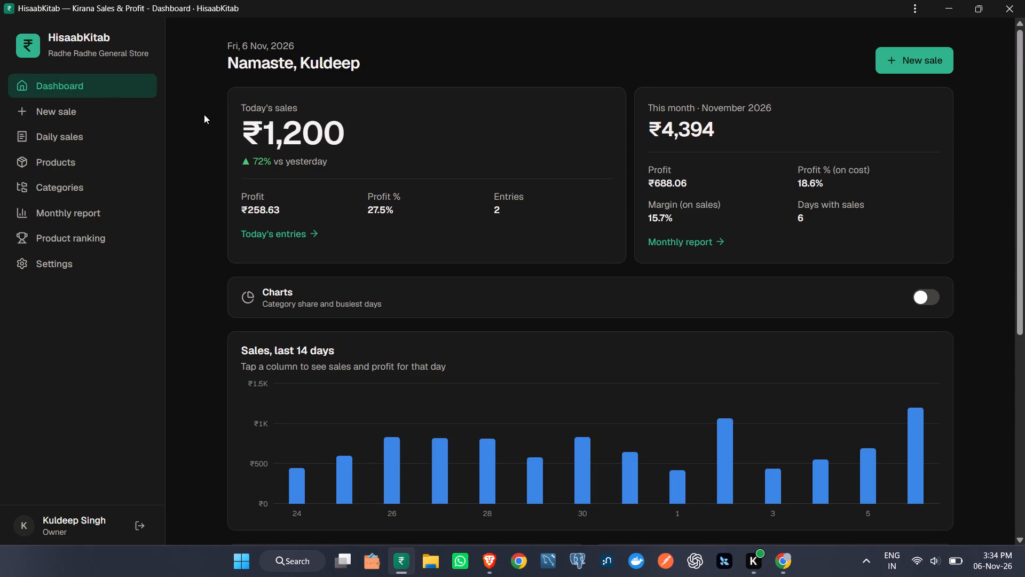
click(279, 233)
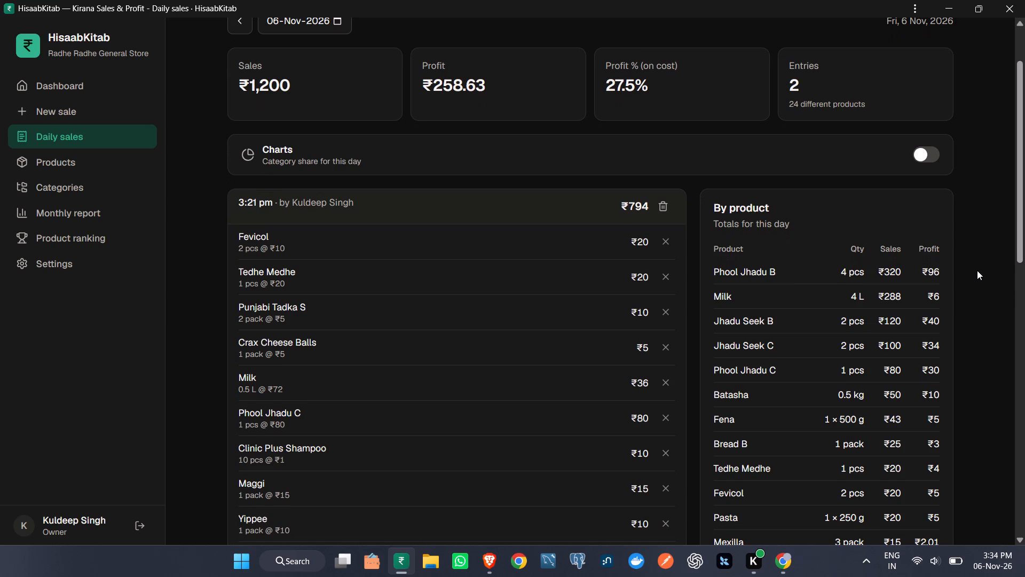
Review the items, quantities and amounts in today's 3:21 pm sale entry against the by-product totals.
scroll(977, 270, down, 1)
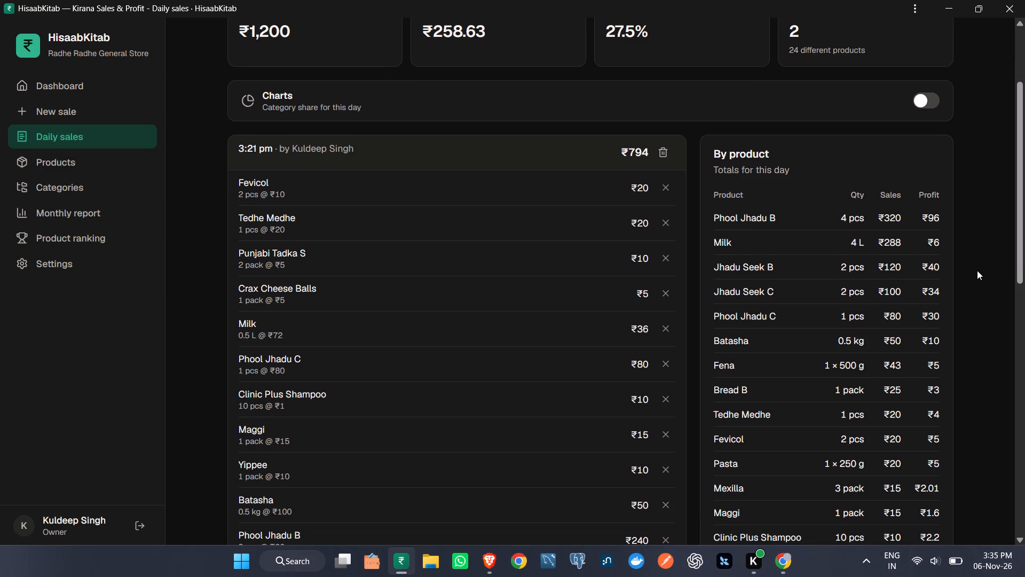
scroll(551, 251, down, 2)
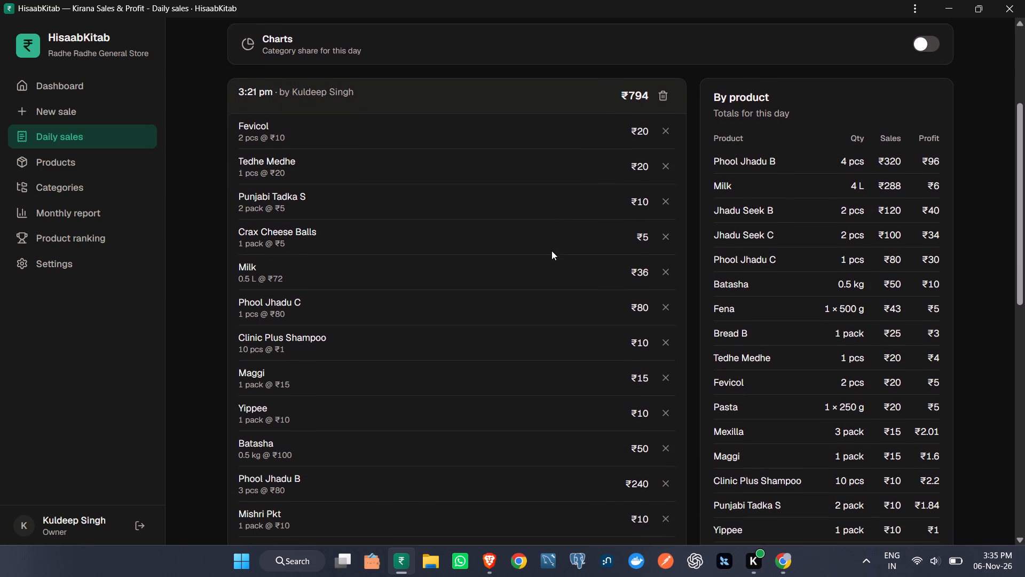
scroll(551, 251, down, 2)
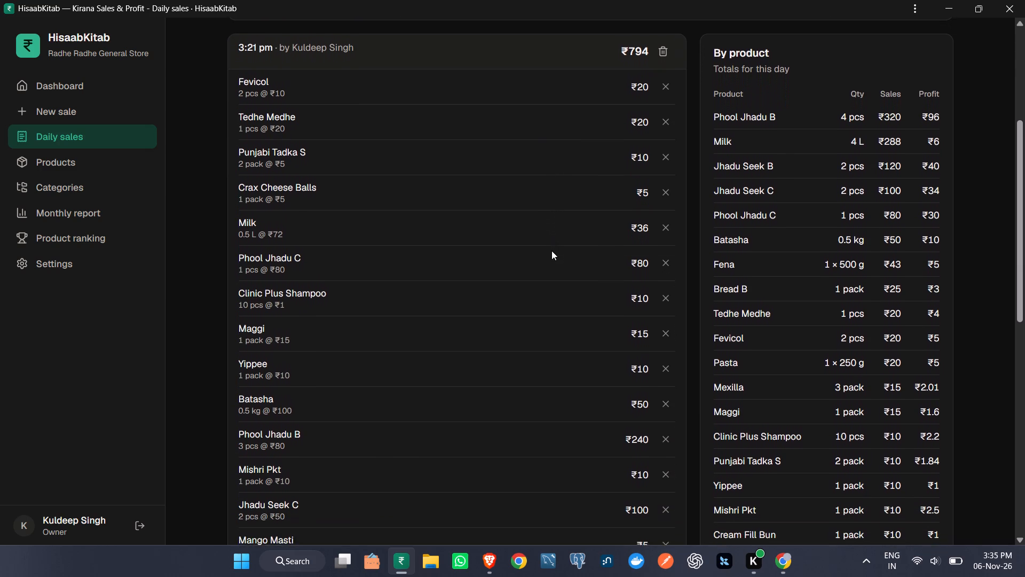
scroll(551, 251, down, 2)
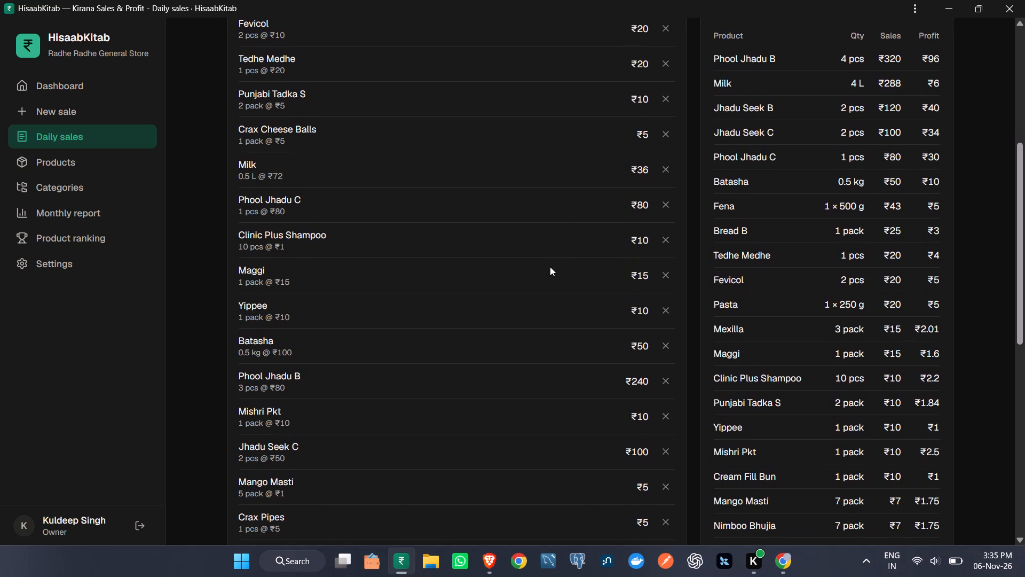
scroll(548, 278, down, 1)
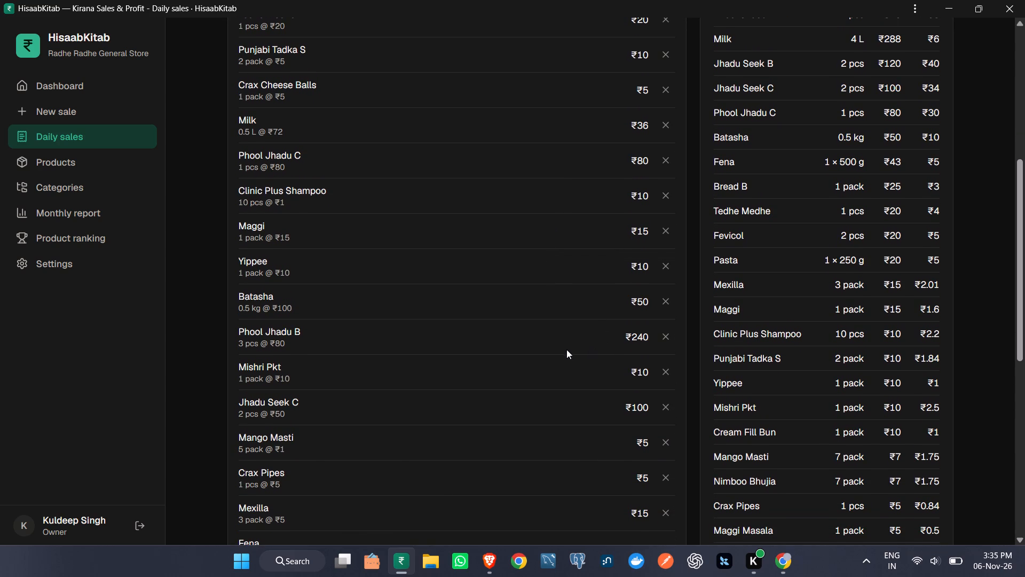
scroll(611, 355, up, 1)
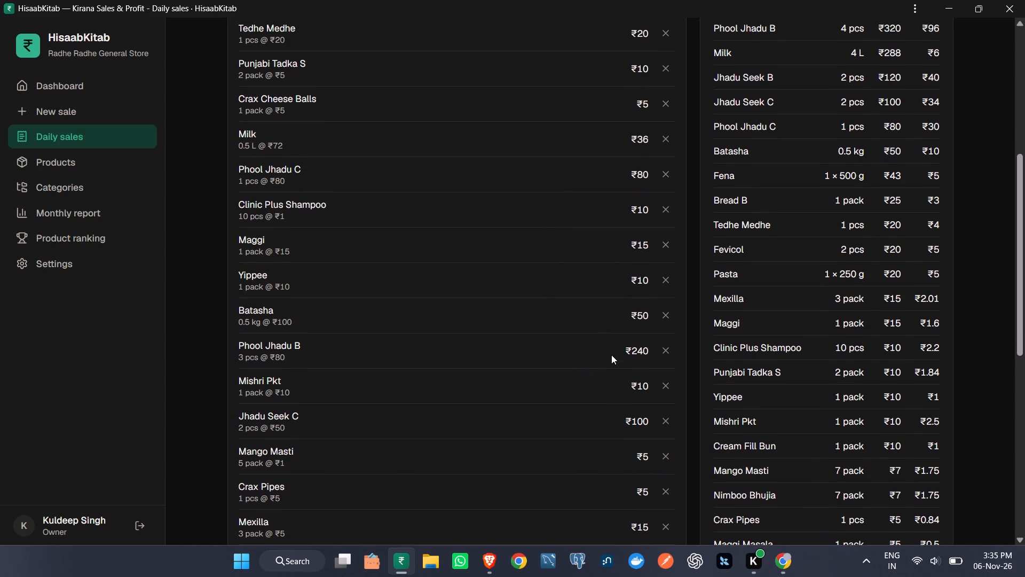
scroll(611, 355, up, 2)
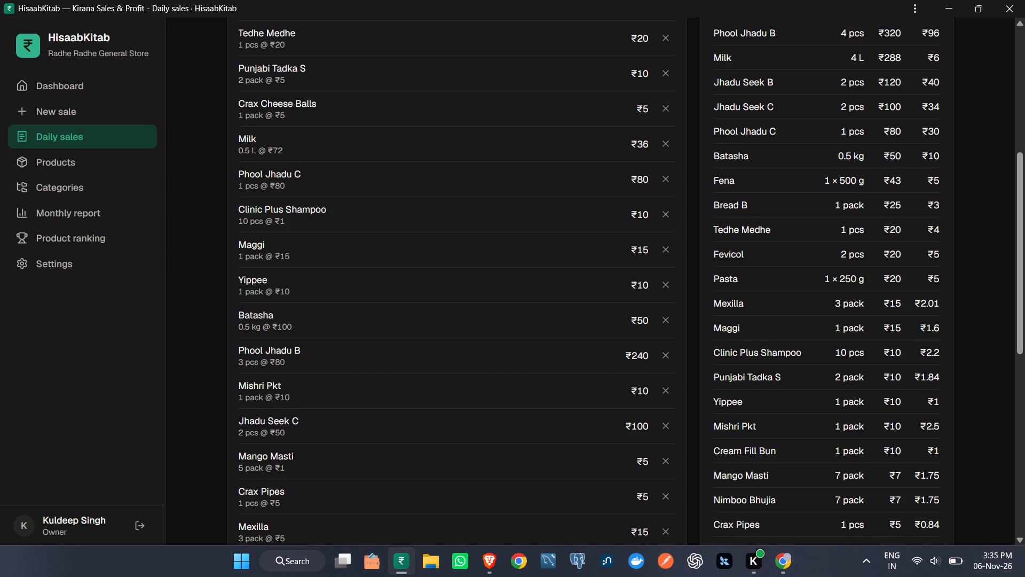
Remove the Phool Jhadu B item from the 3:21 pm sale entry and confirm the removal.
scroll(643, 360, down, 2)
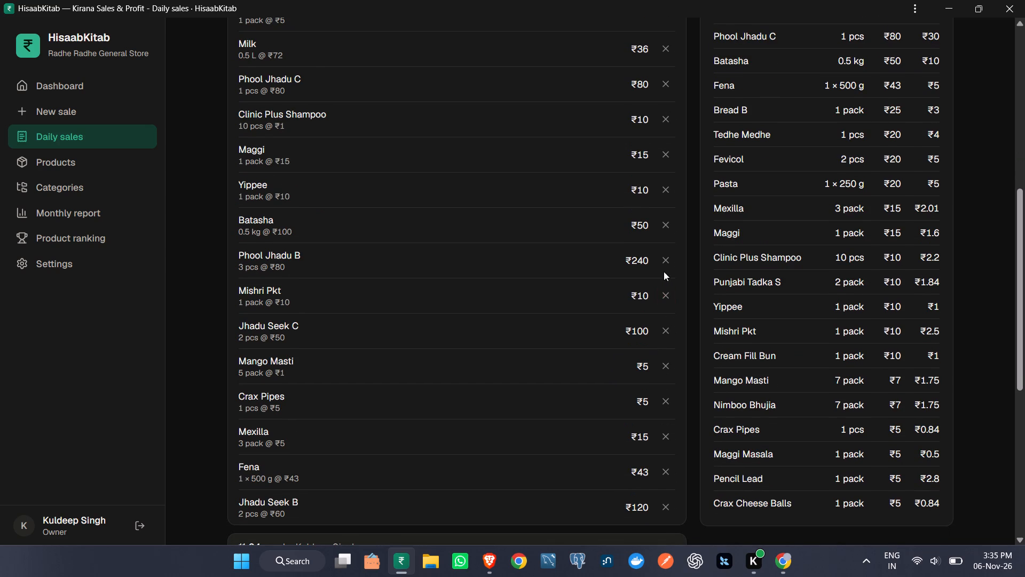
click(663, 259)
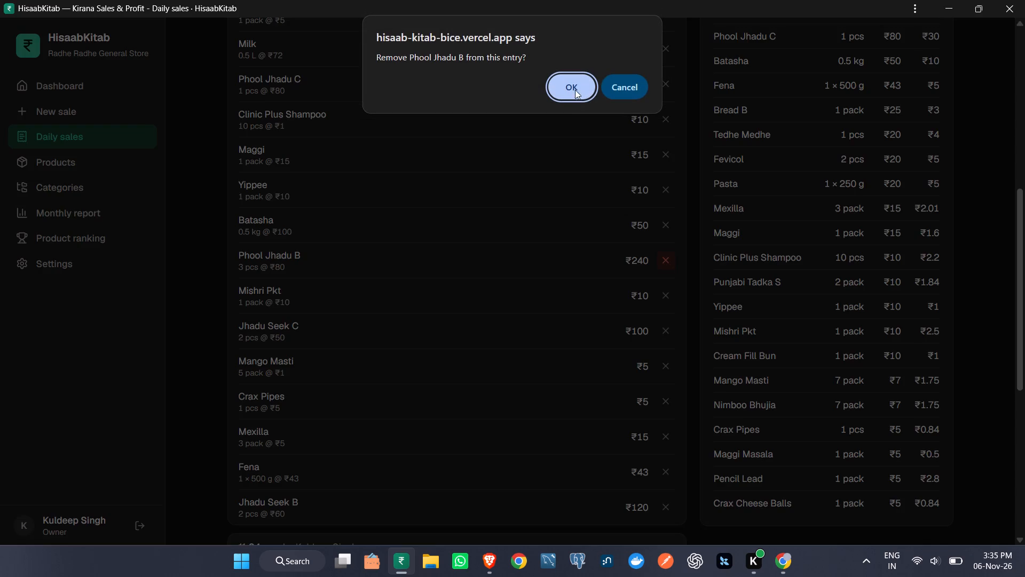
click(574, 85)
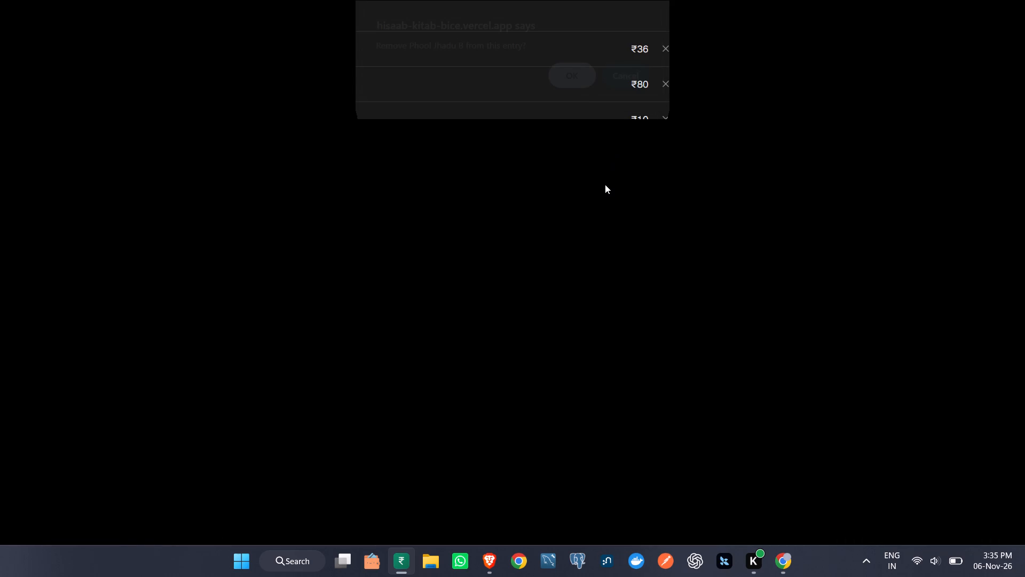
Reload the Daily sales page for 06-Nov-2026 to refresh its entries and totals.
scroll(605, 184, up, 4)
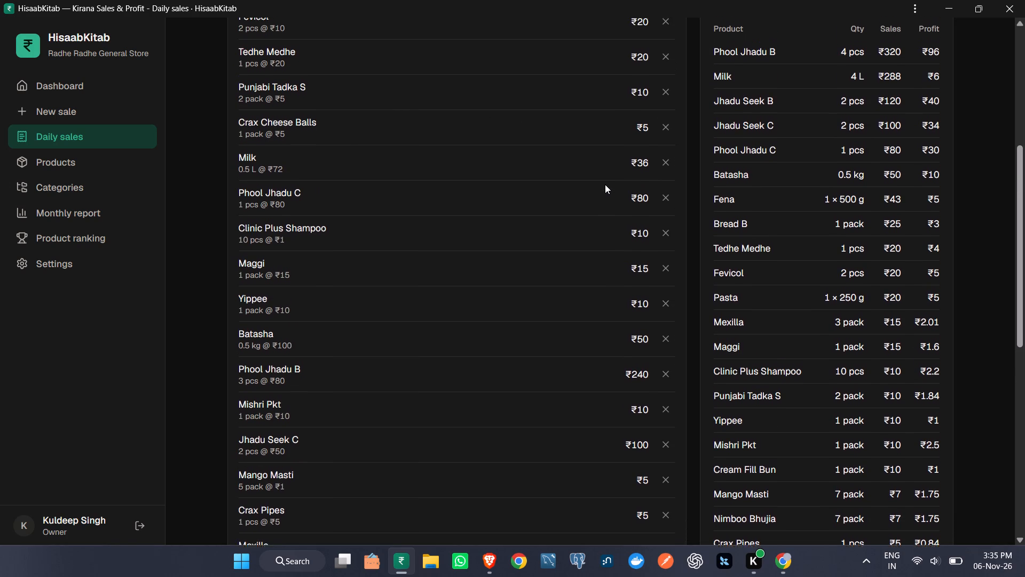
scroll(605, 184, up, 1)
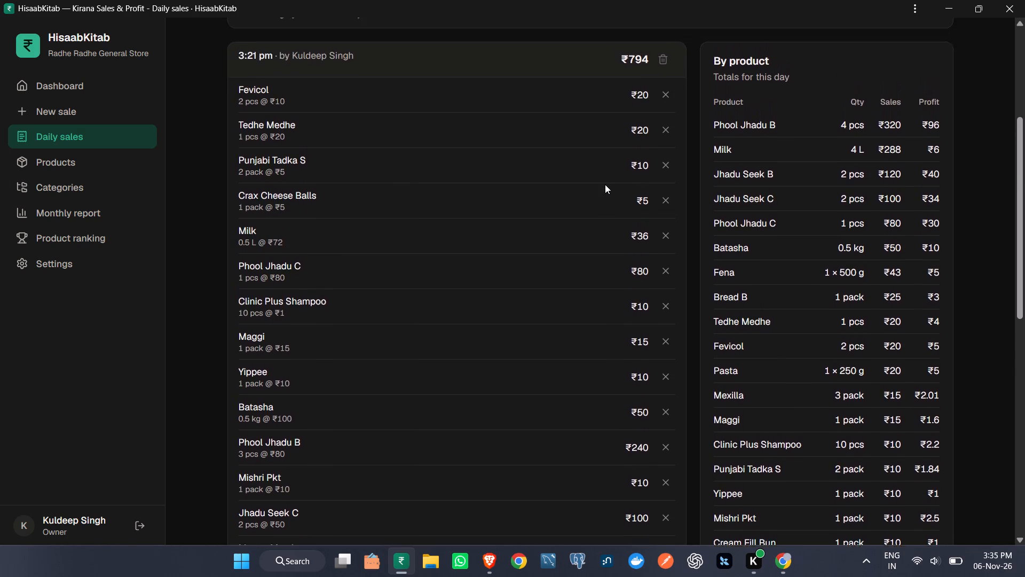
scroll(605, 184, up, 2)
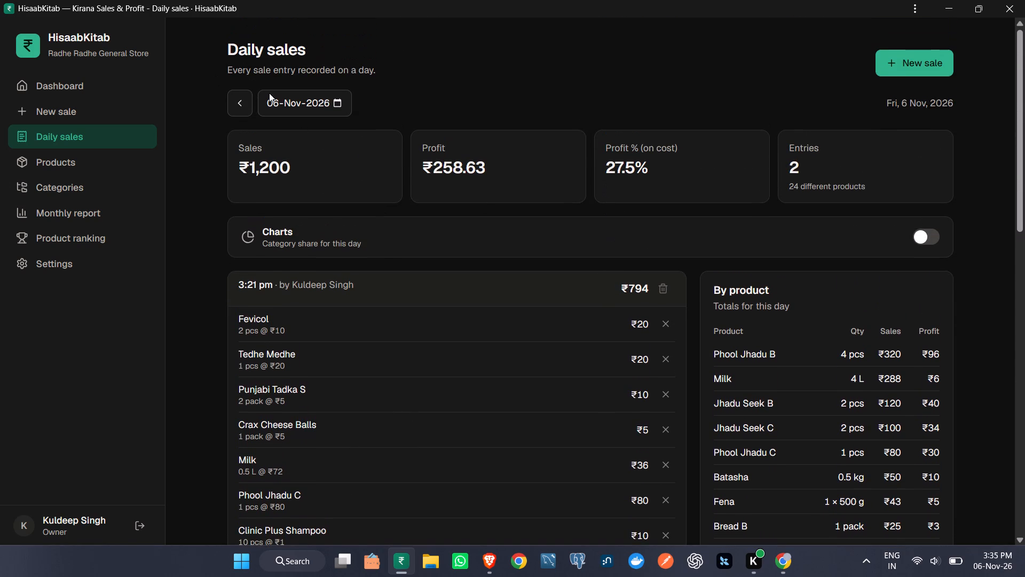
key(ctrl+r)
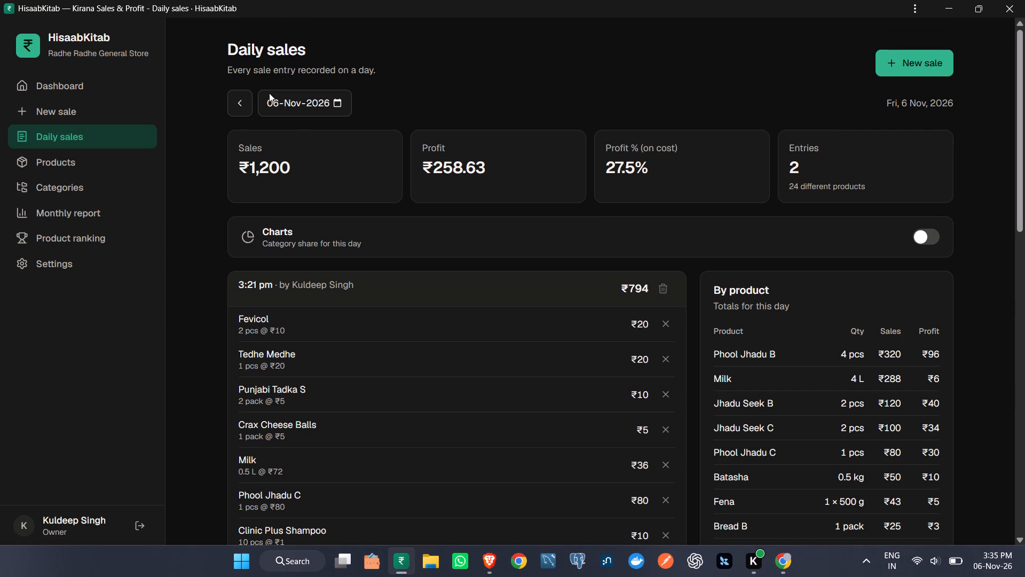
click(468, 99)
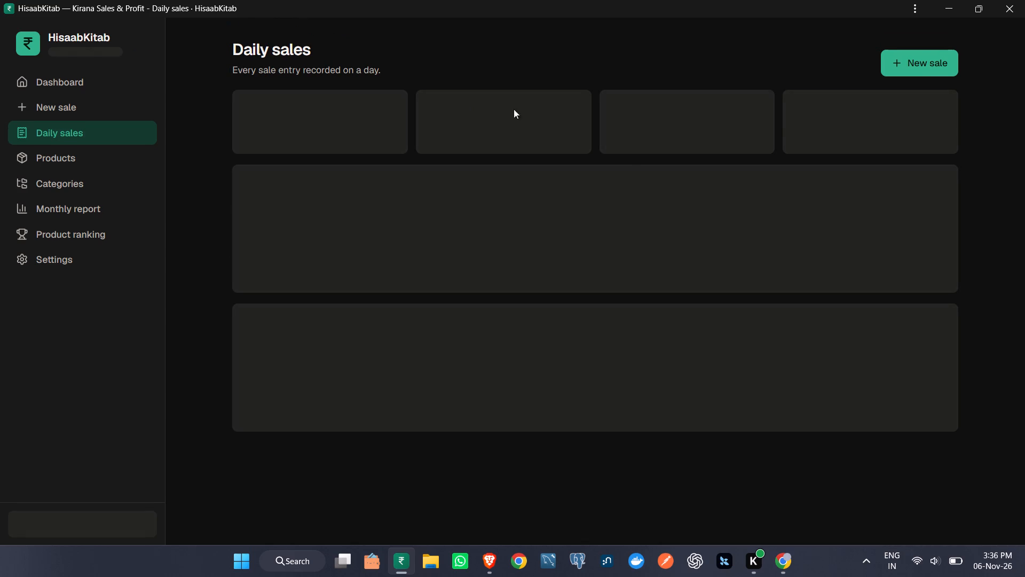
Check the refreshed 3:21 pm and 11:04 am sale entries and the day's summary figures.
scroll(614, 141, down, 3)
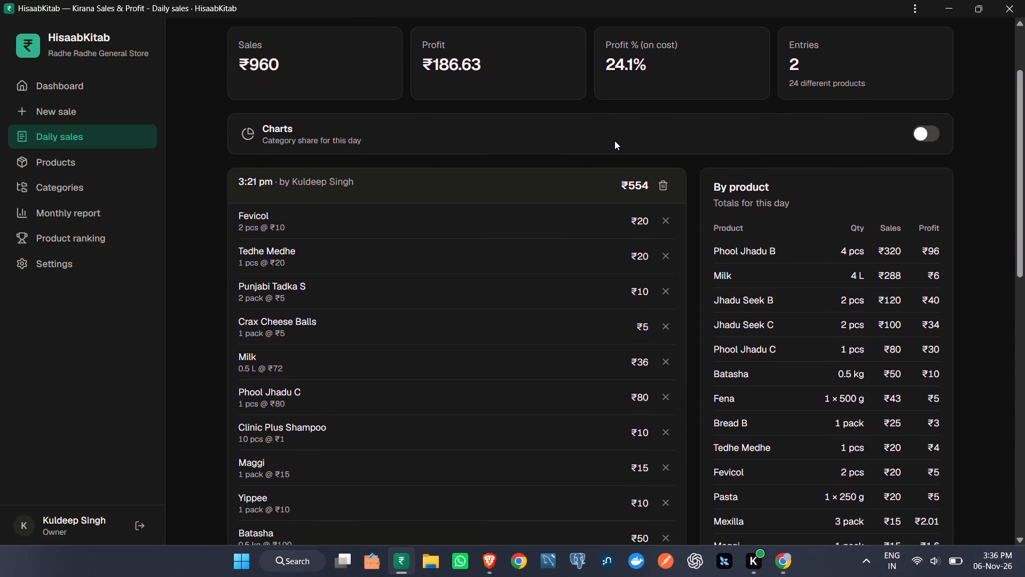
scroll(614, 141, down, 10)
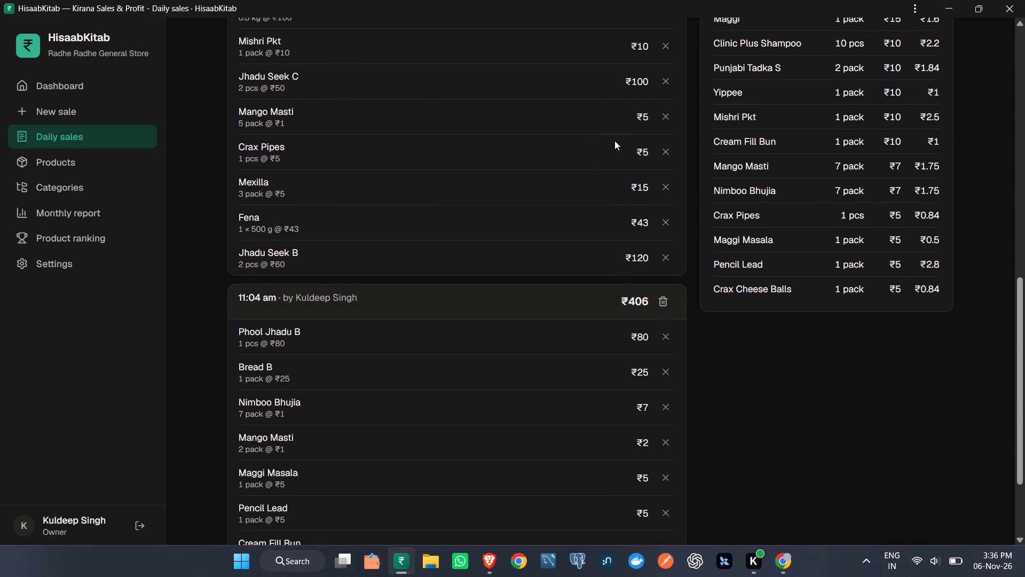
scroll(614, 141, down, 2)
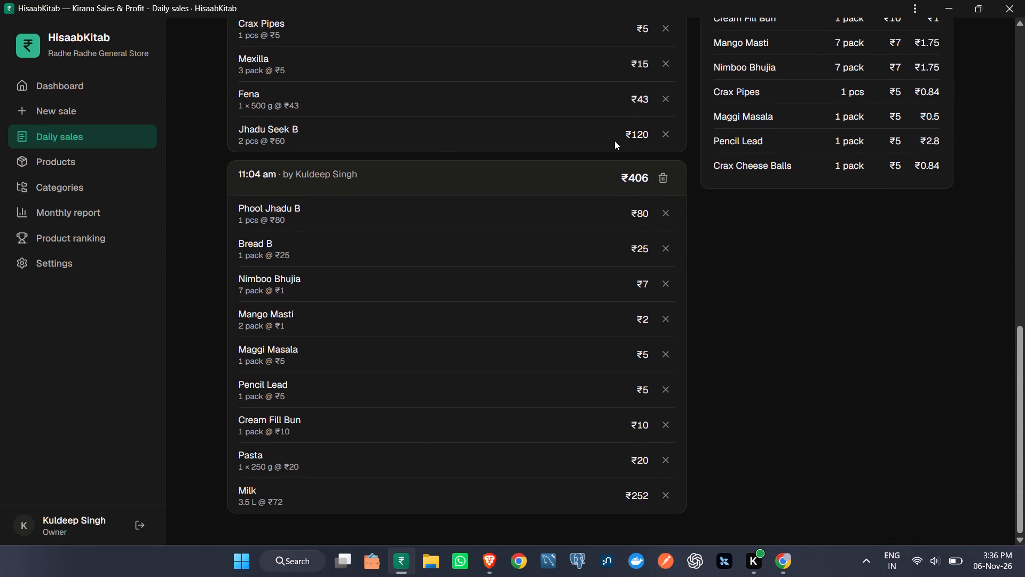
scroll(552, 368, up, 2)
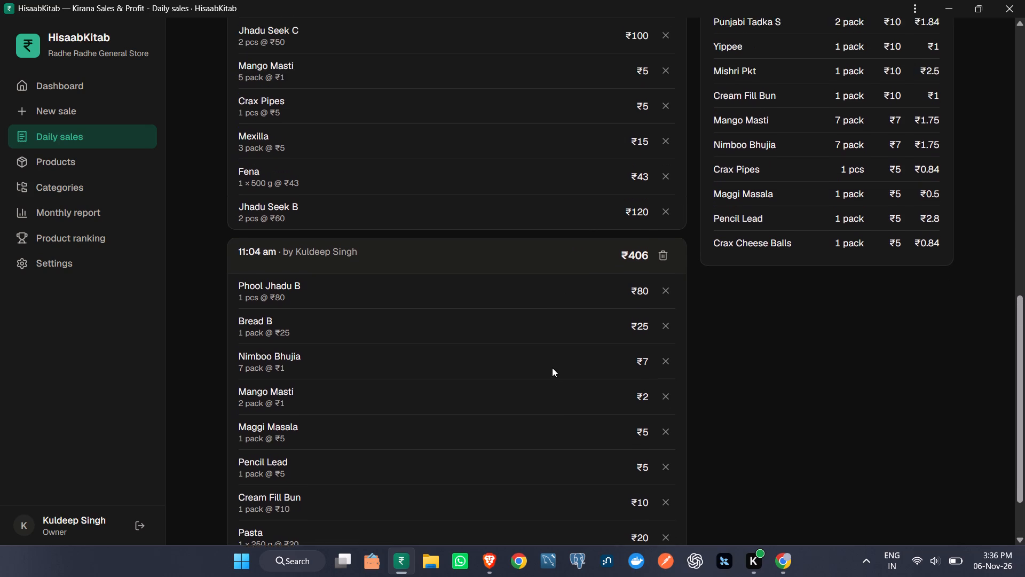
scroll(552, 368, up, 5)
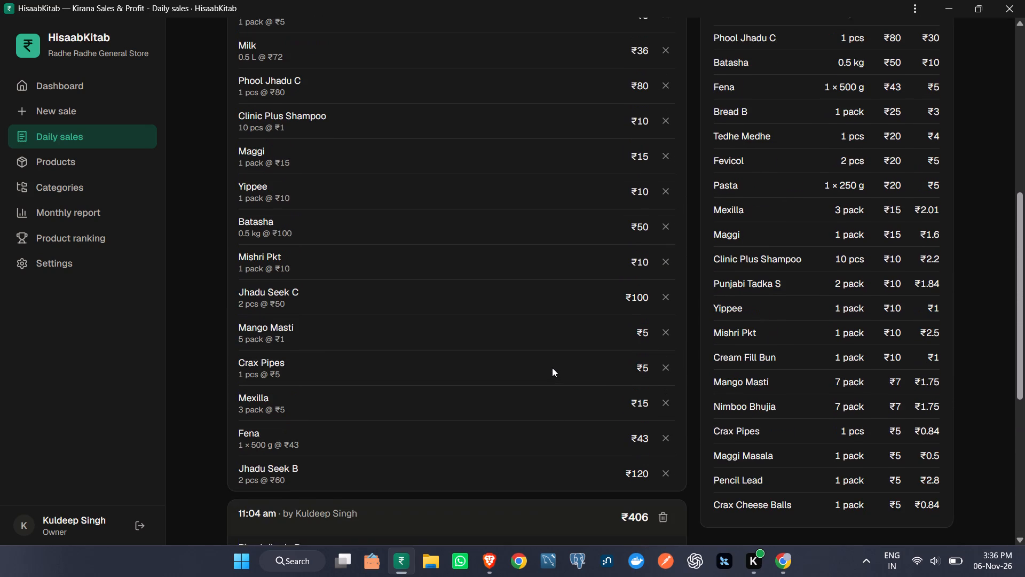
scroll(552, 368, up, 2)
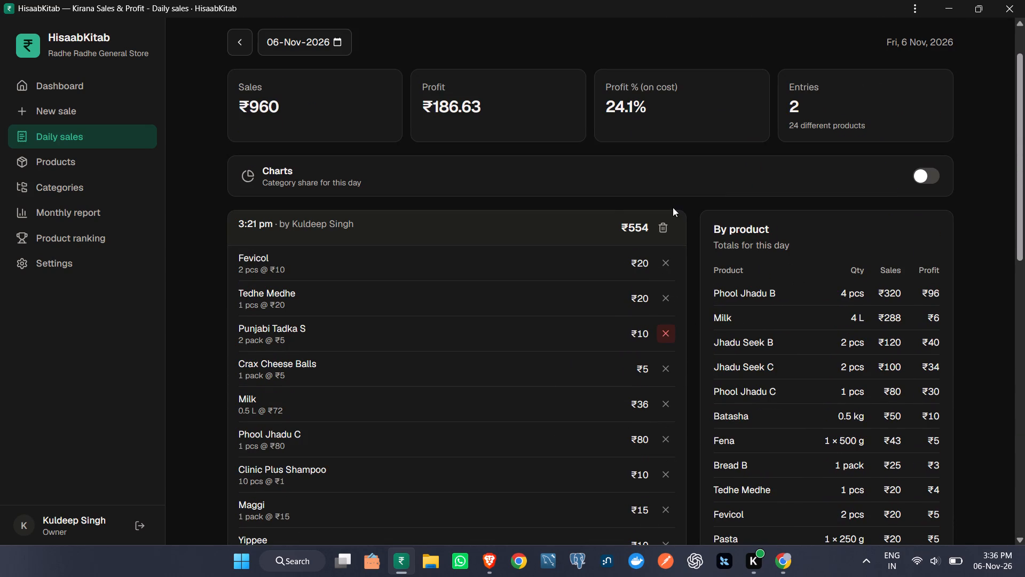
scroll(617, 214, up, 1)
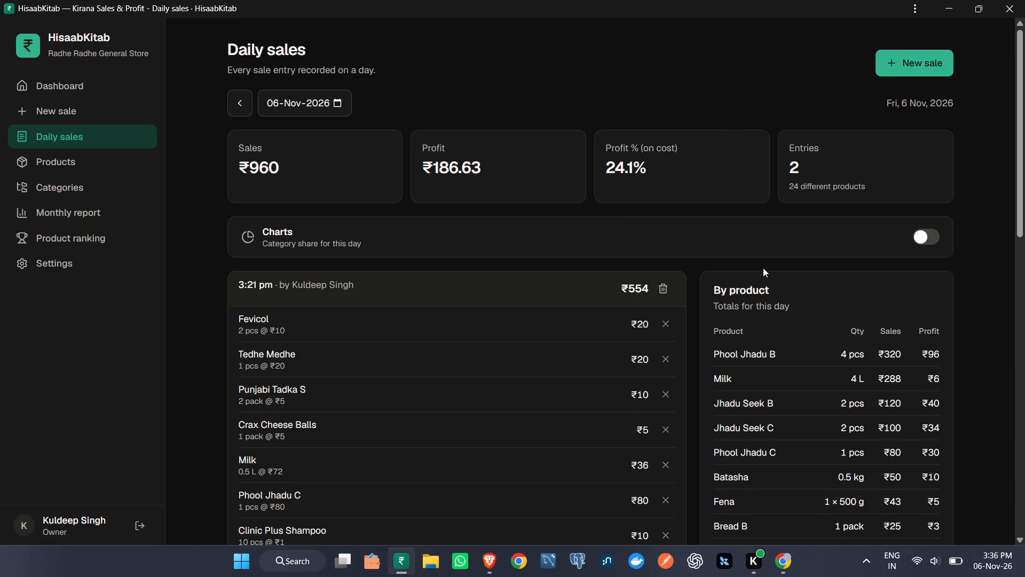
Remove the Phool Jhadu B item from today's 11:04 am sale entry and confirm the removal.
scroll(690, 286, down, 1)
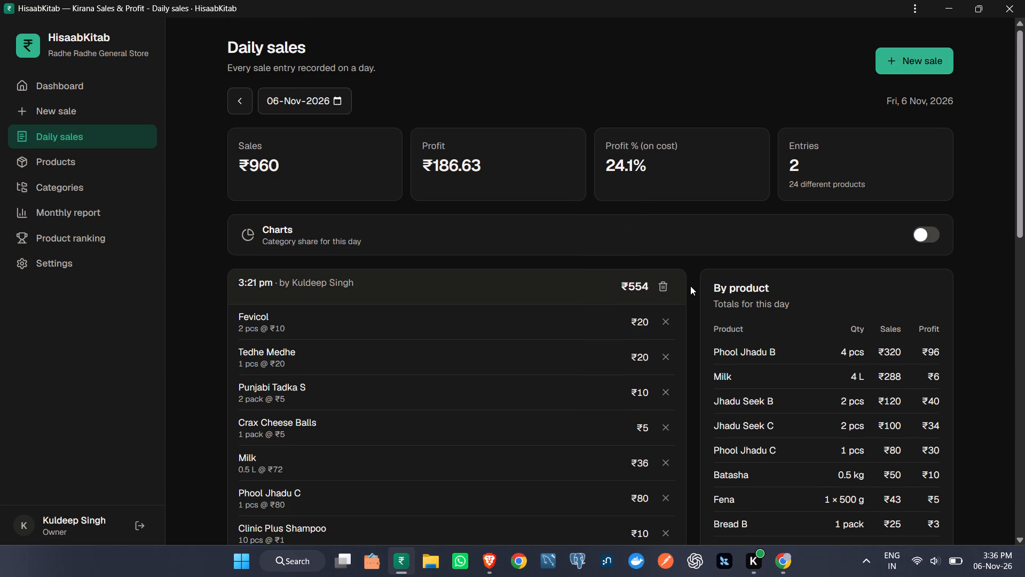
scroll(690, 286, down, 3)
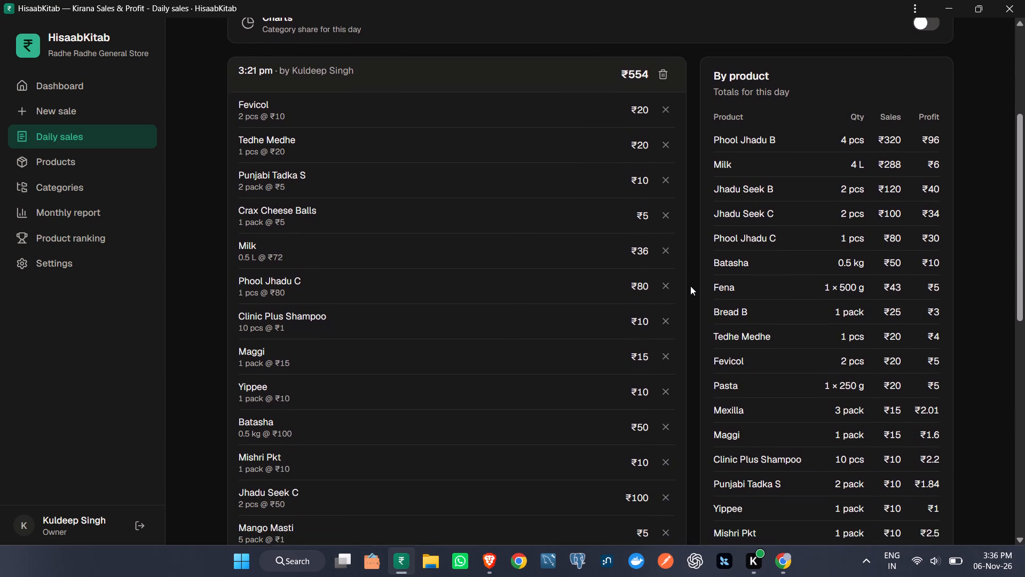
scroll(690, 286, down, 4)
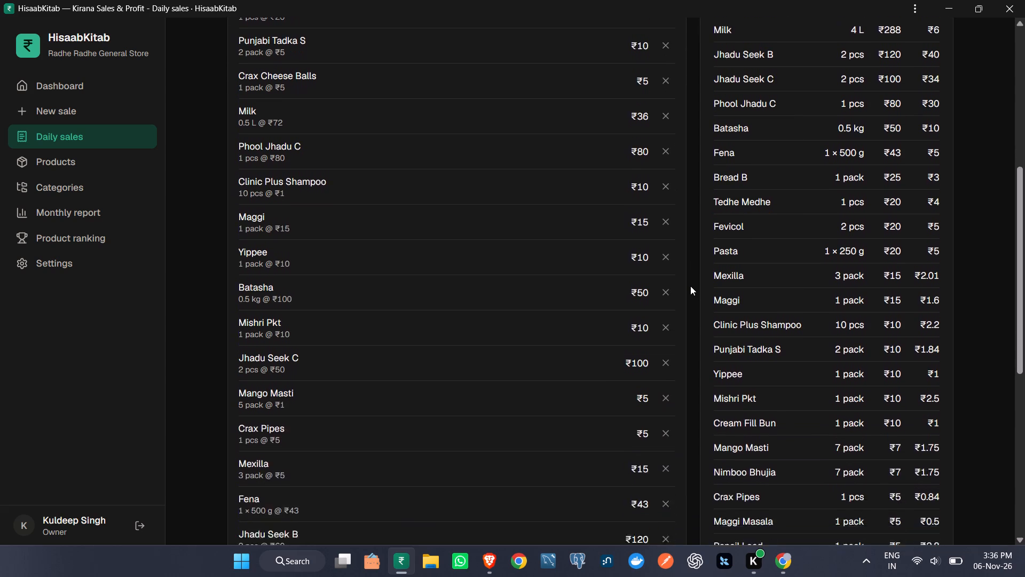
scroll(690, 286, down, 7)
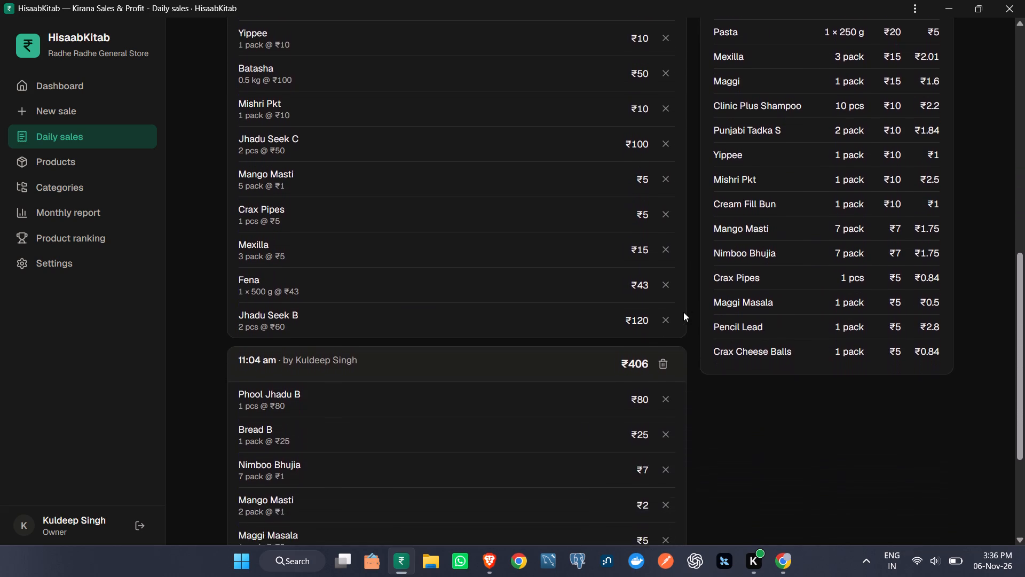
scroll(683, 312, down, 1)
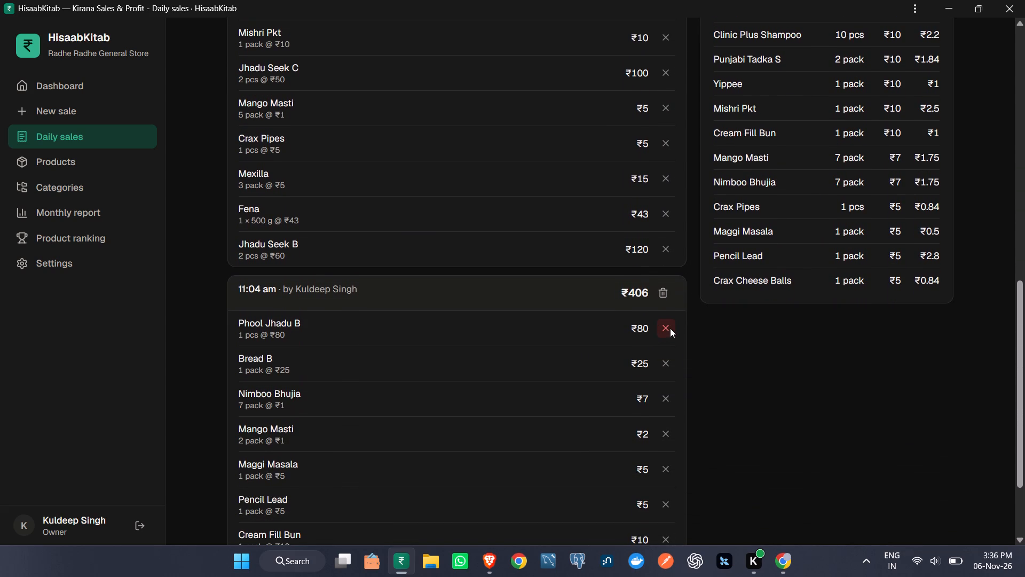
click(670, 328)
click(578, 83)
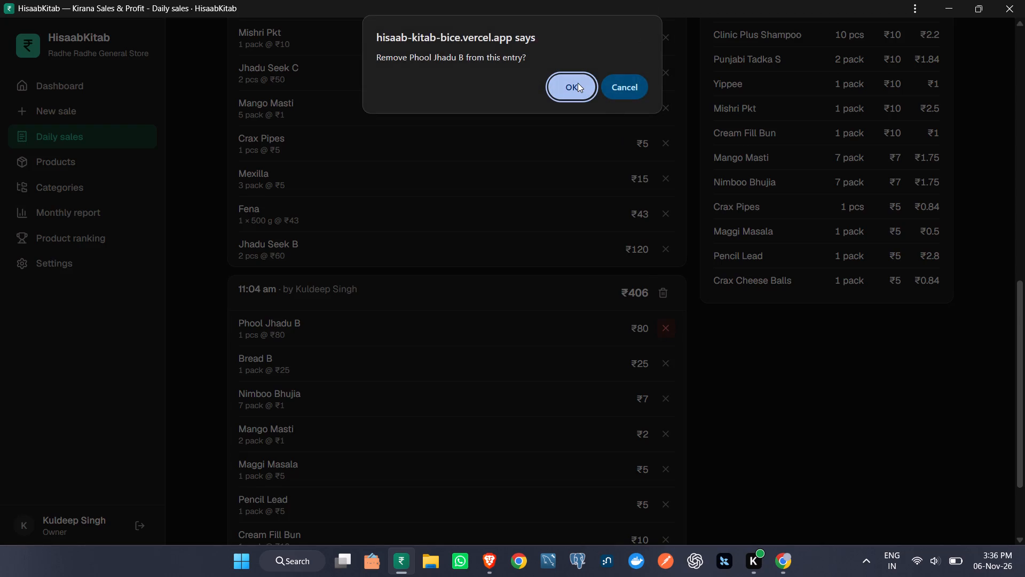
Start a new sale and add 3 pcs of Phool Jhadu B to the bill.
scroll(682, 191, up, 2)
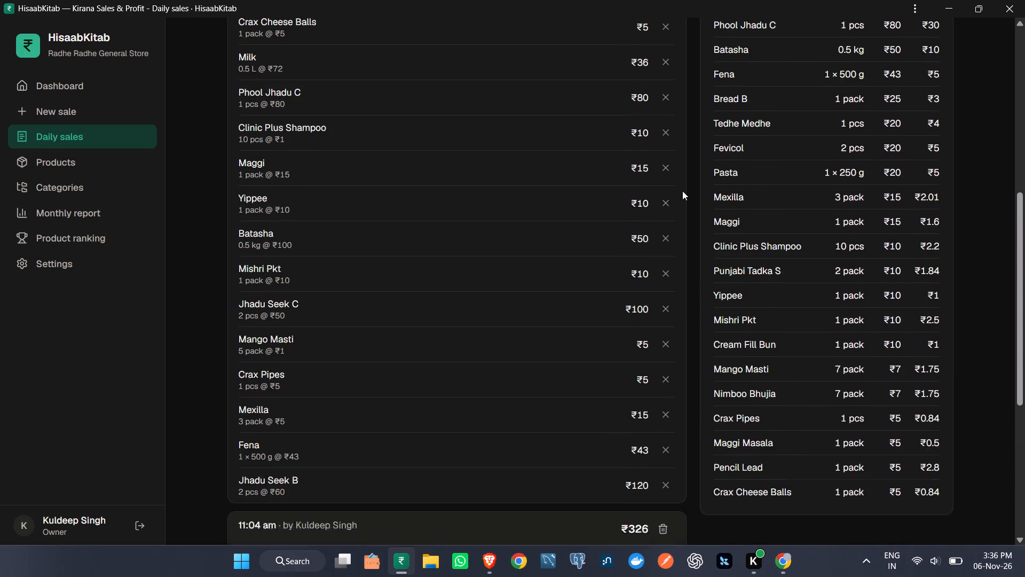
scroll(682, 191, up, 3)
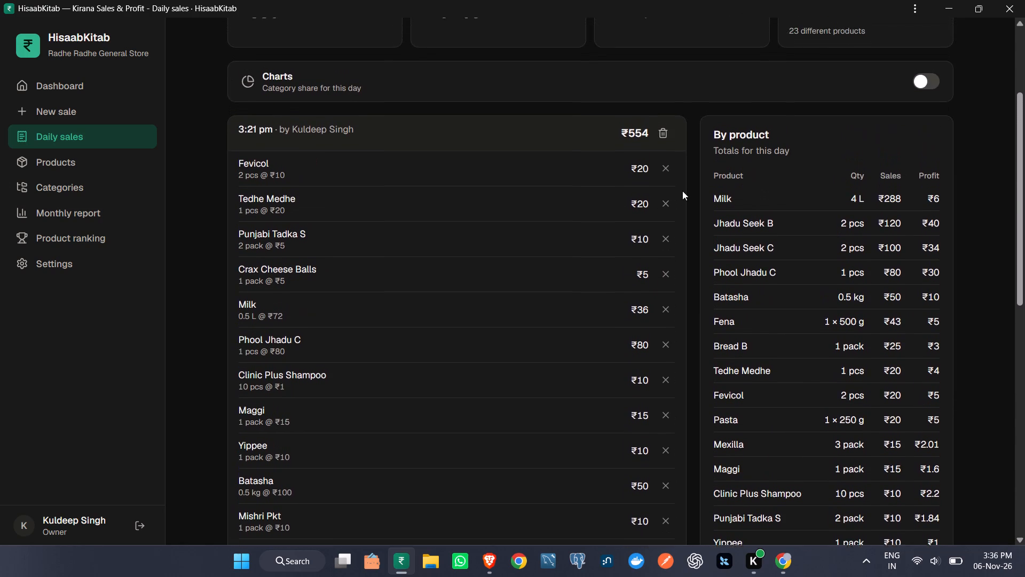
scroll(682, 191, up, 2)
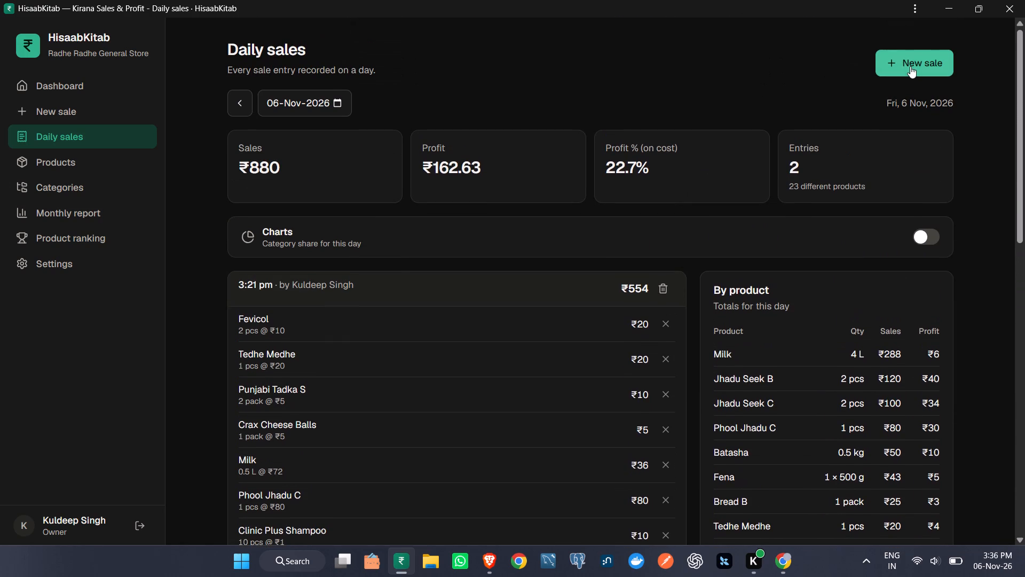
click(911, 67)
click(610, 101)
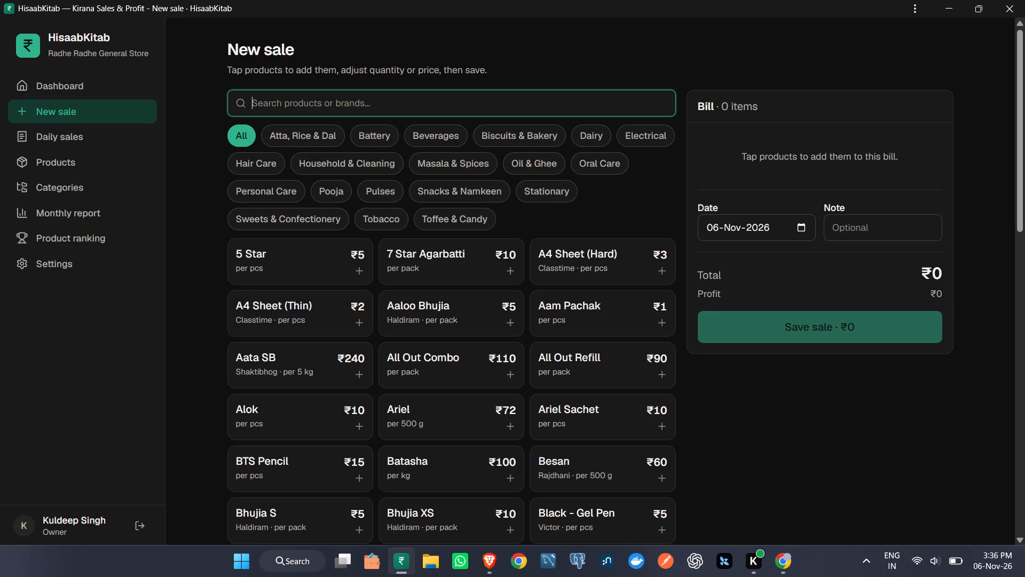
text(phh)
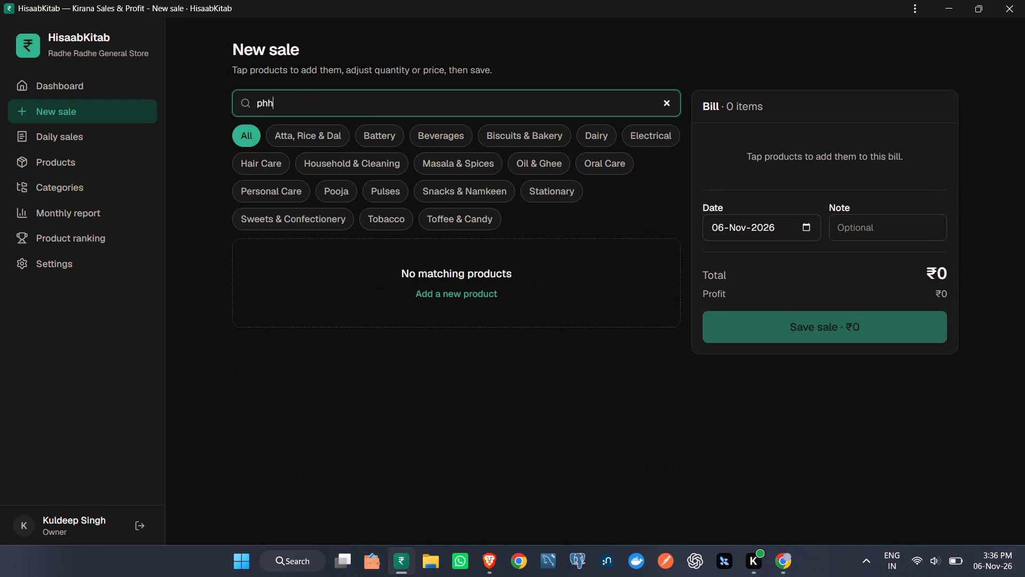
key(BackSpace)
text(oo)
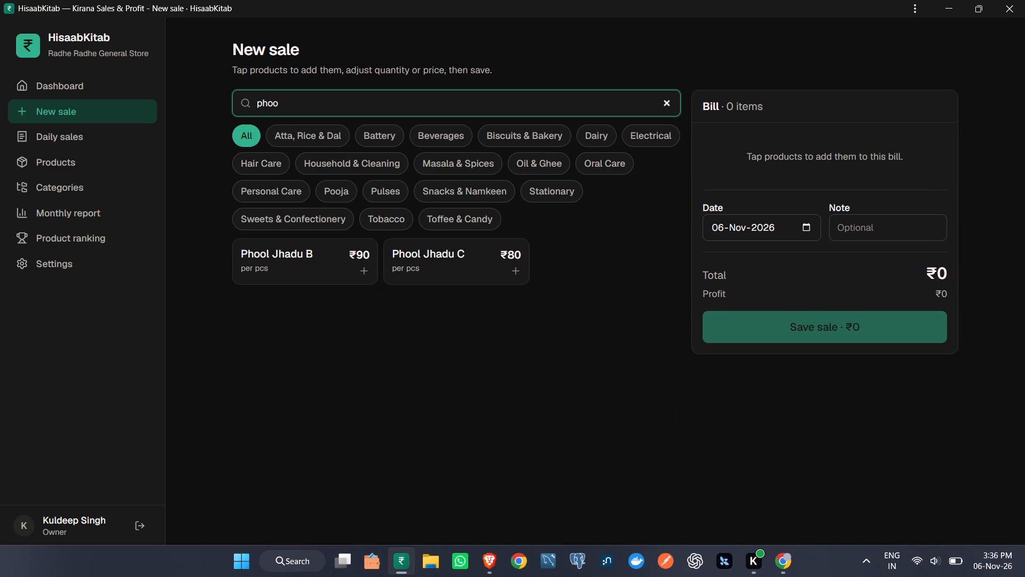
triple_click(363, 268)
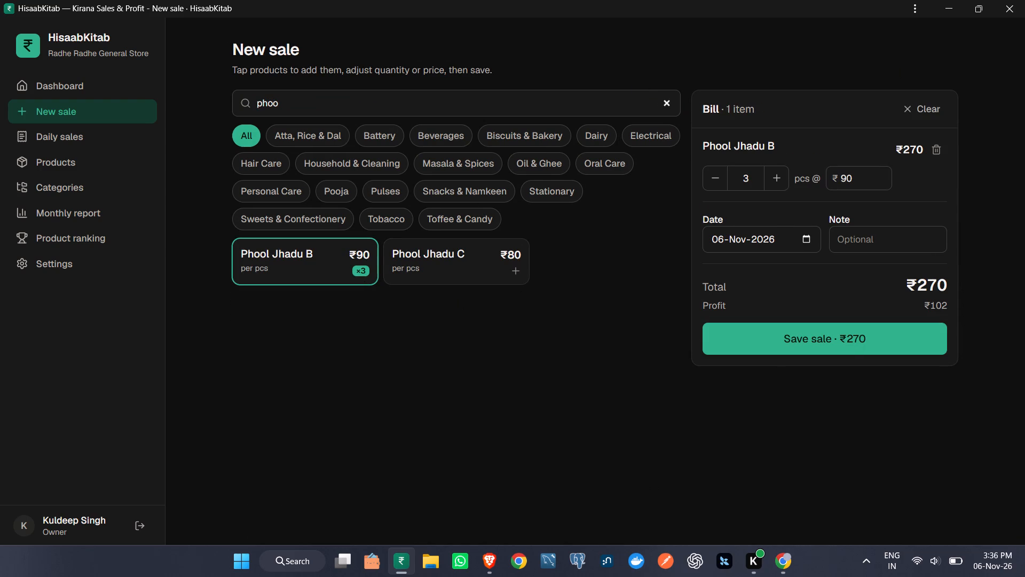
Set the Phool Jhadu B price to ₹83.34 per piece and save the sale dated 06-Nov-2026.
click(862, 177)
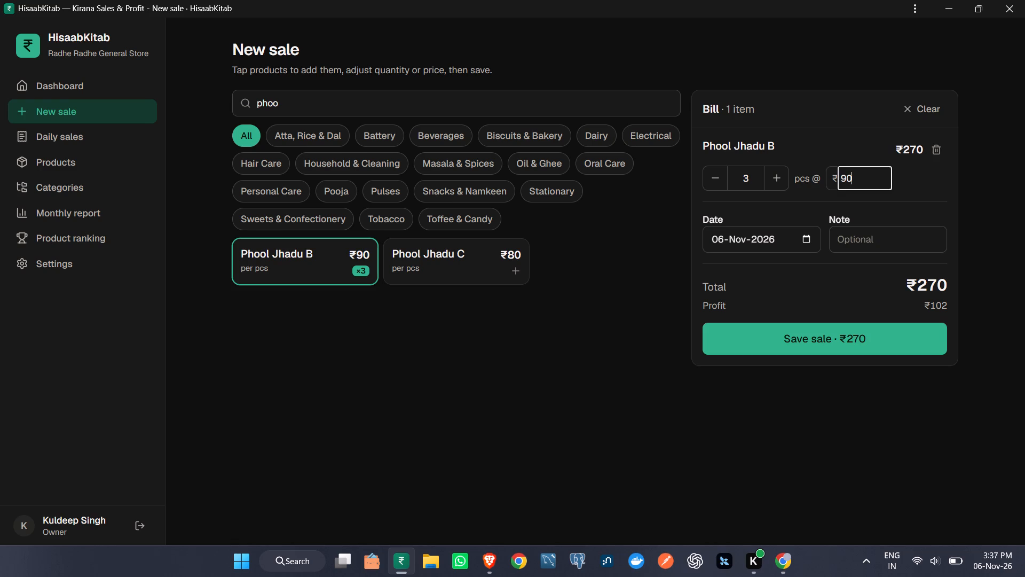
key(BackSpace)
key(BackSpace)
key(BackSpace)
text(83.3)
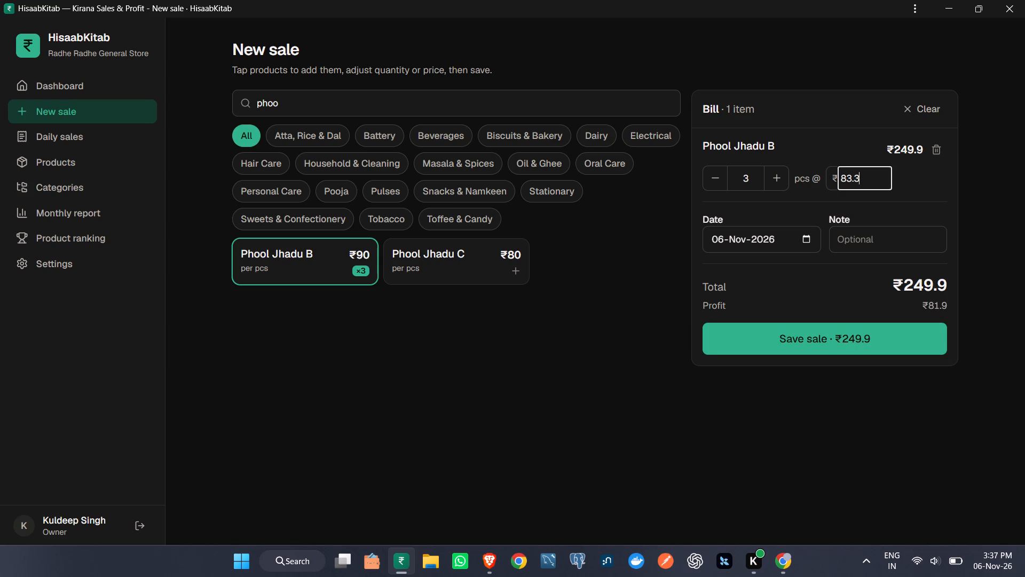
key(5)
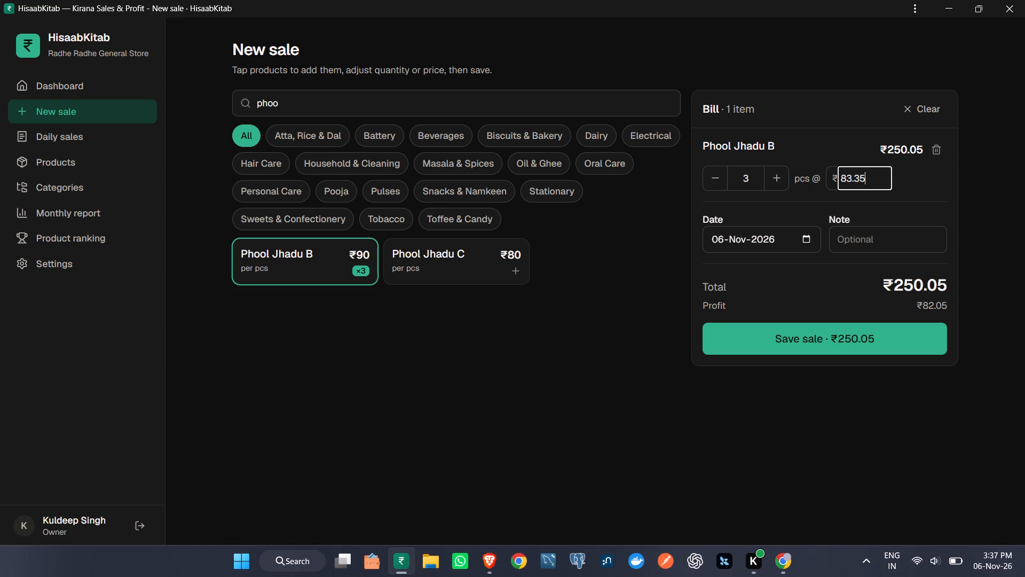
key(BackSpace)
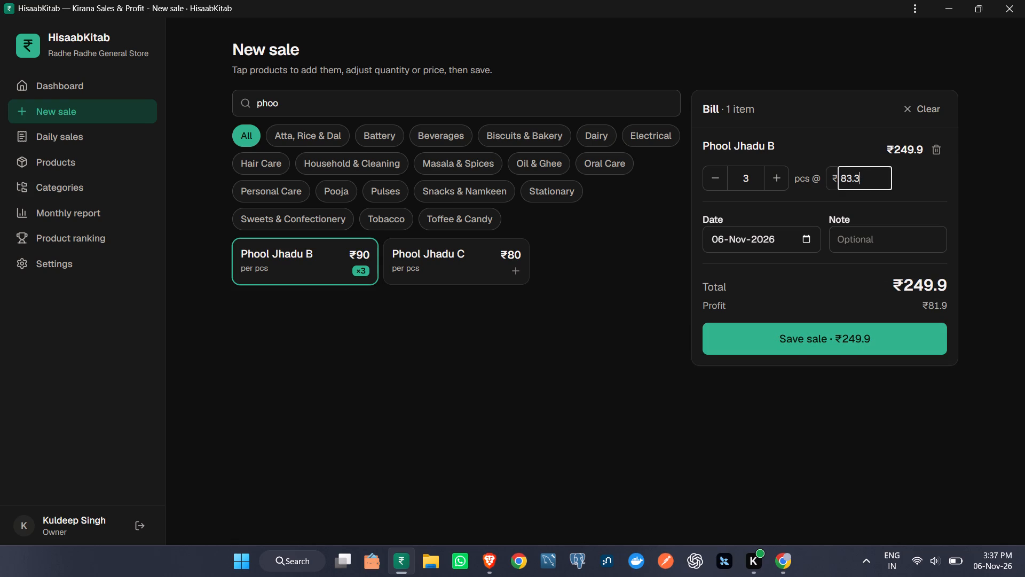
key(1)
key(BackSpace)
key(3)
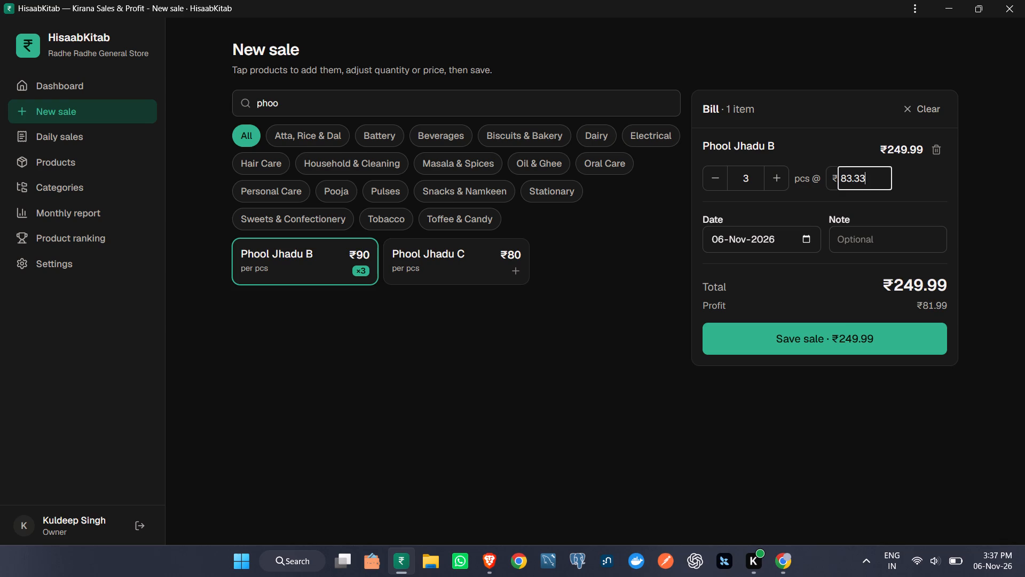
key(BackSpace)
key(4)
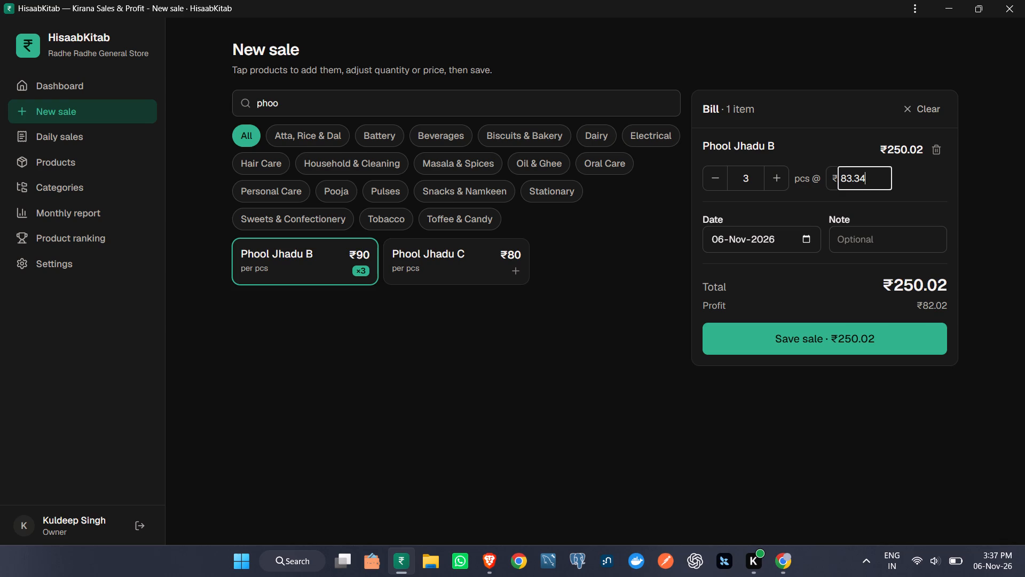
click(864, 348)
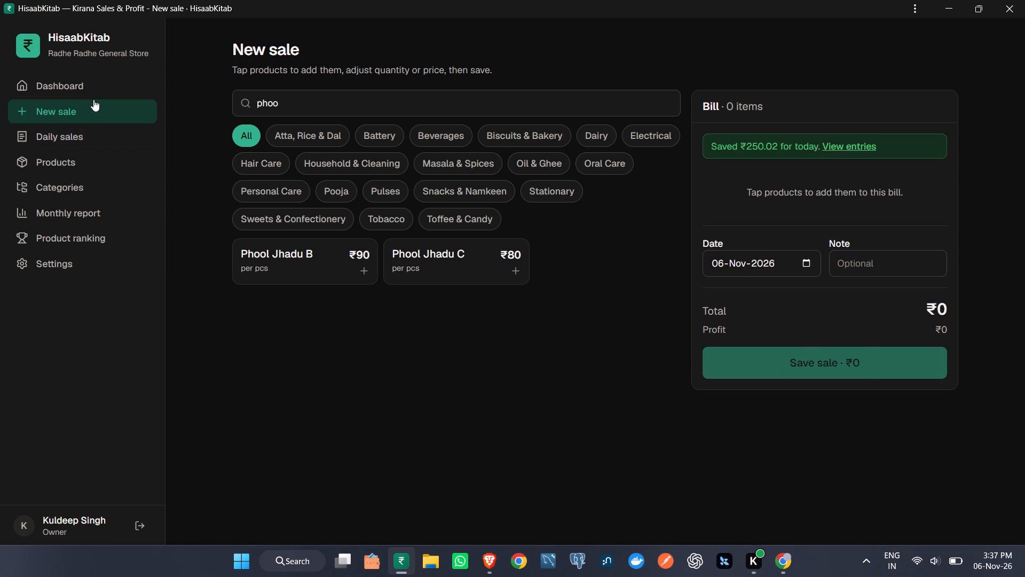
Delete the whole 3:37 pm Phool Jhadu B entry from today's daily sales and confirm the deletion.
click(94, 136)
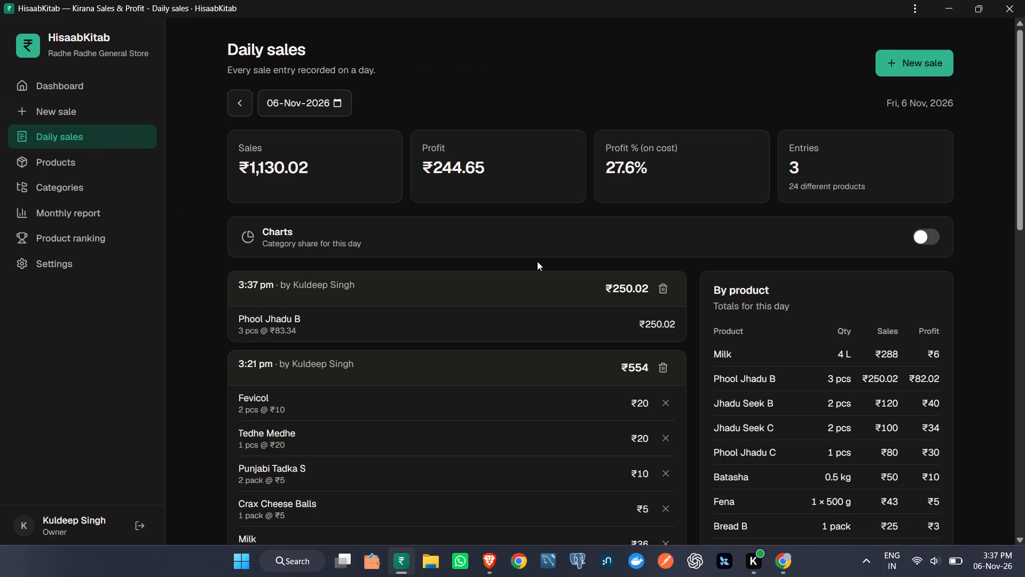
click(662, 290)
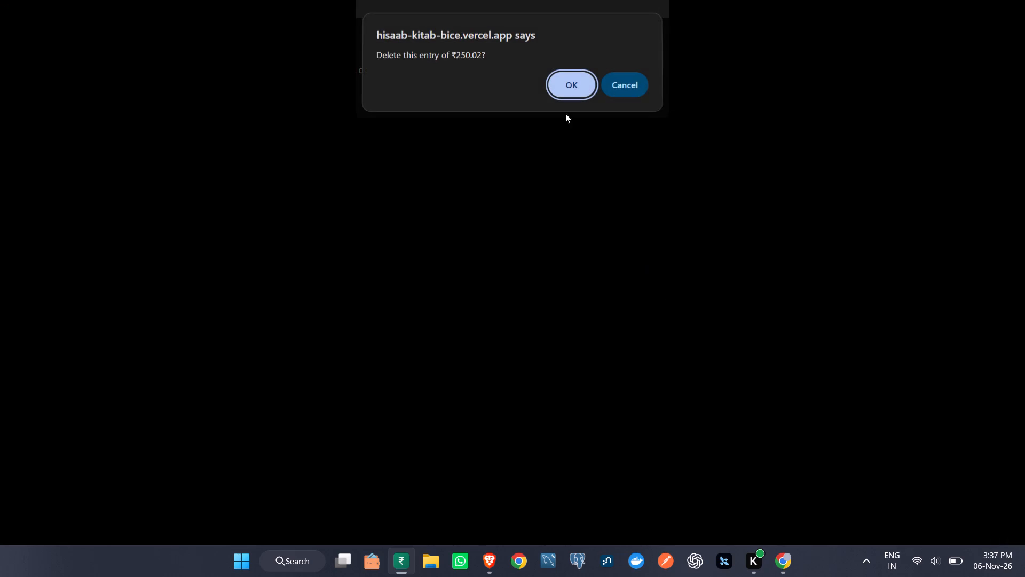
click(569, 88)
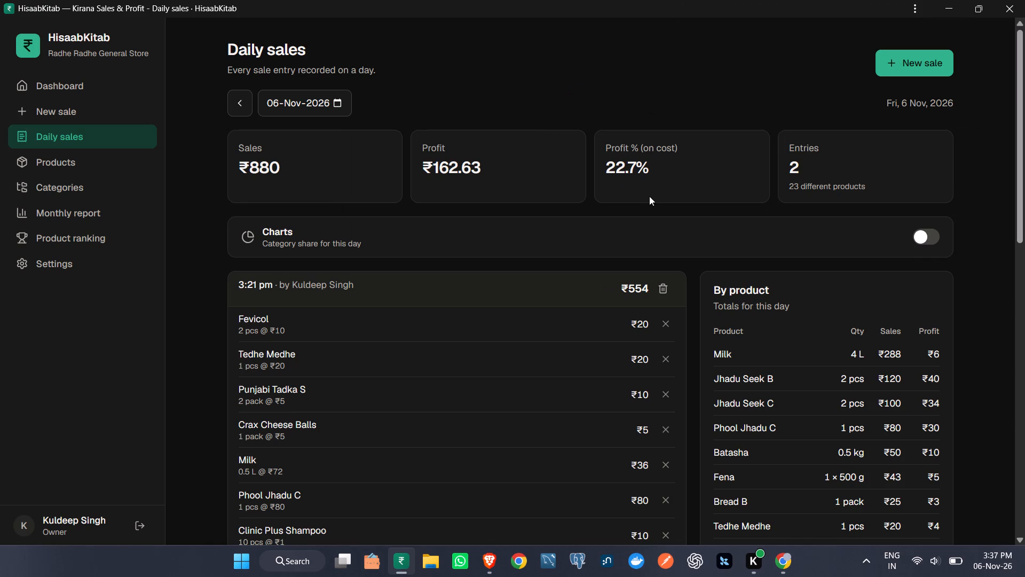
Record and save a new sale of 3 pcs of Phool Jhadu B at ₹80 each, dated 06-Nov-2026.
click(895, 67)
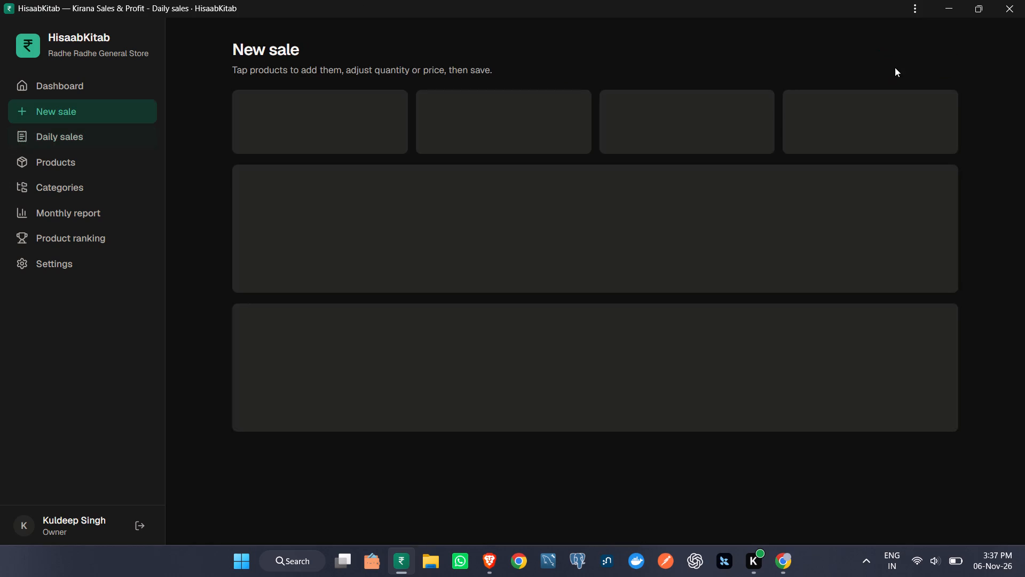
click(600, 104)
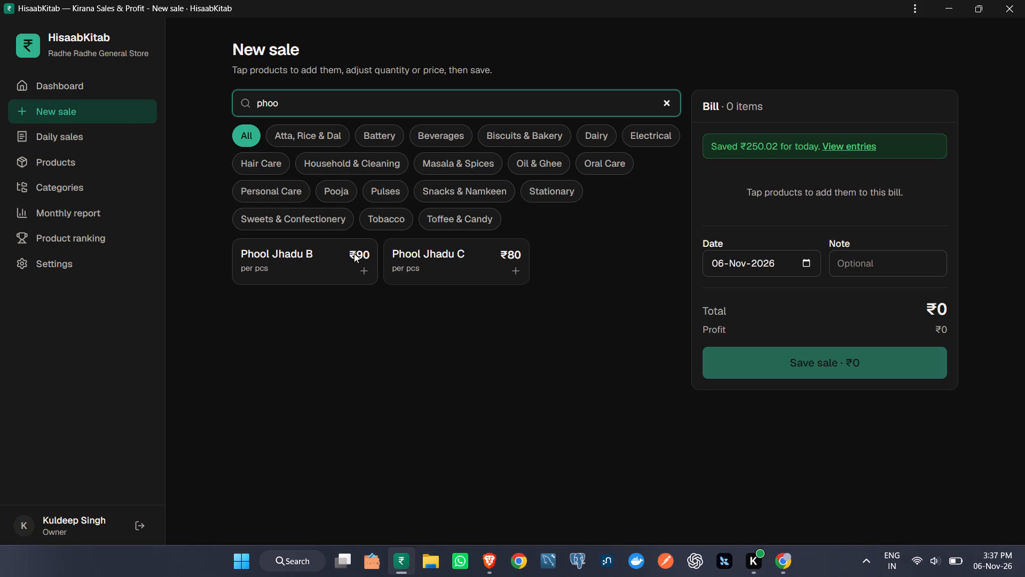
click(369, 269)
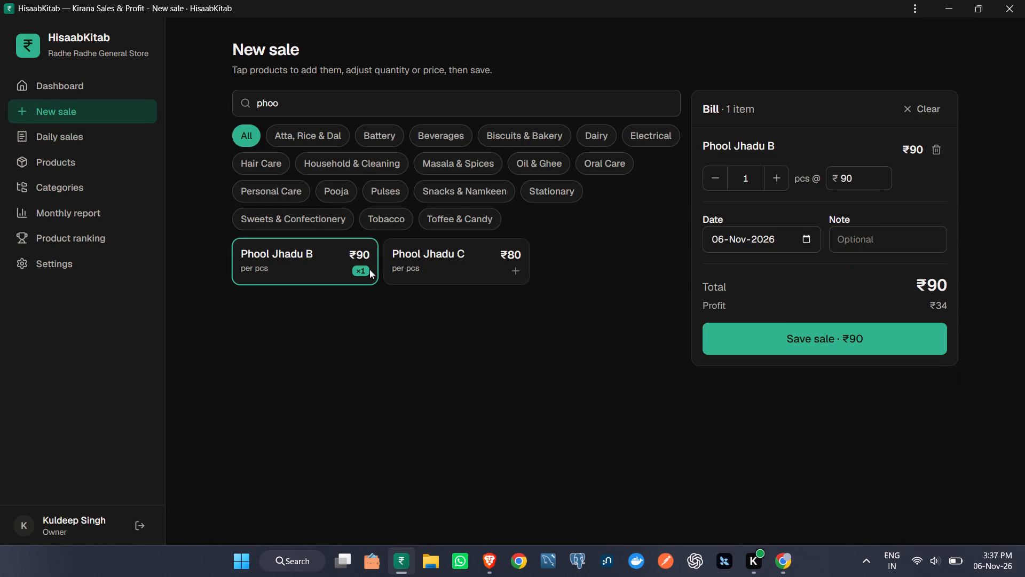
click(369, 269)
click(369, 269)
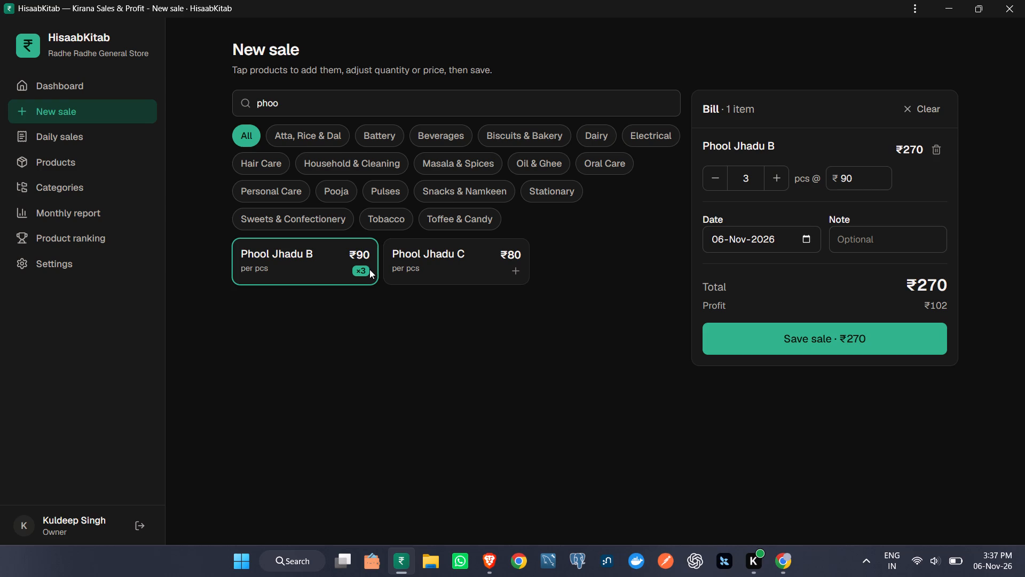
click(880, 177)
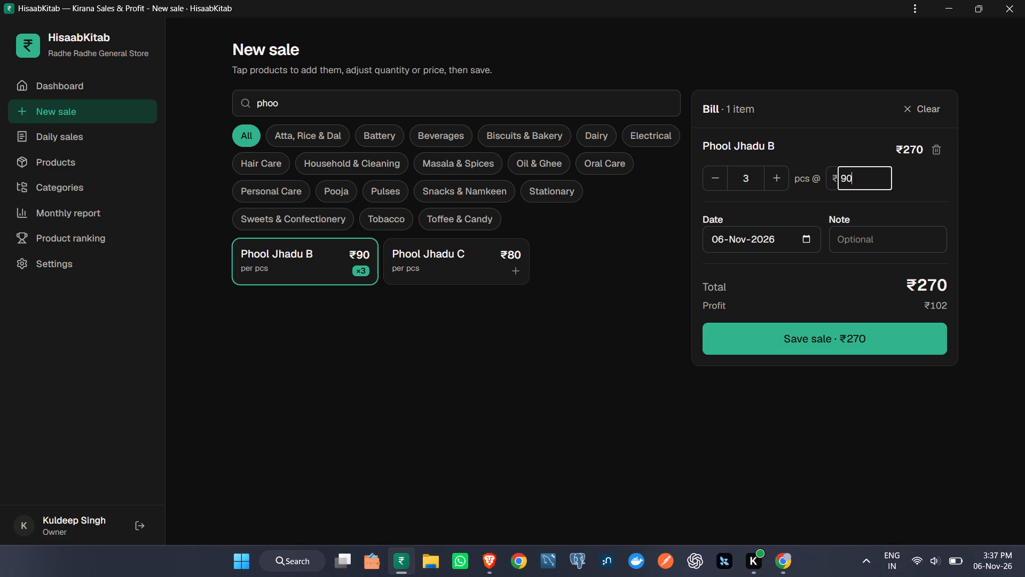
key(BackSpace)
key(BackSpace)
key(BackSpace)
text(80)
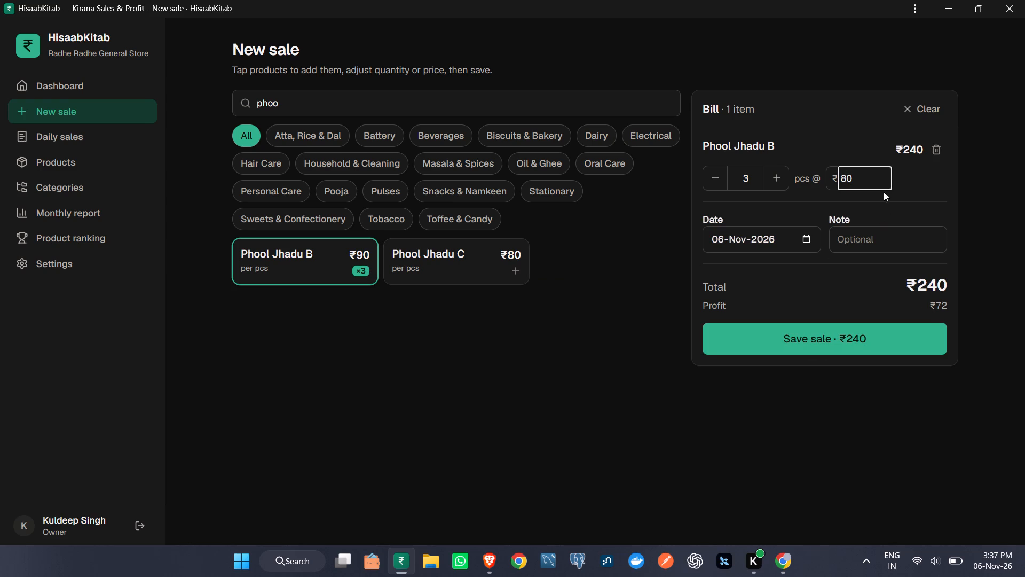
click(885, 343)
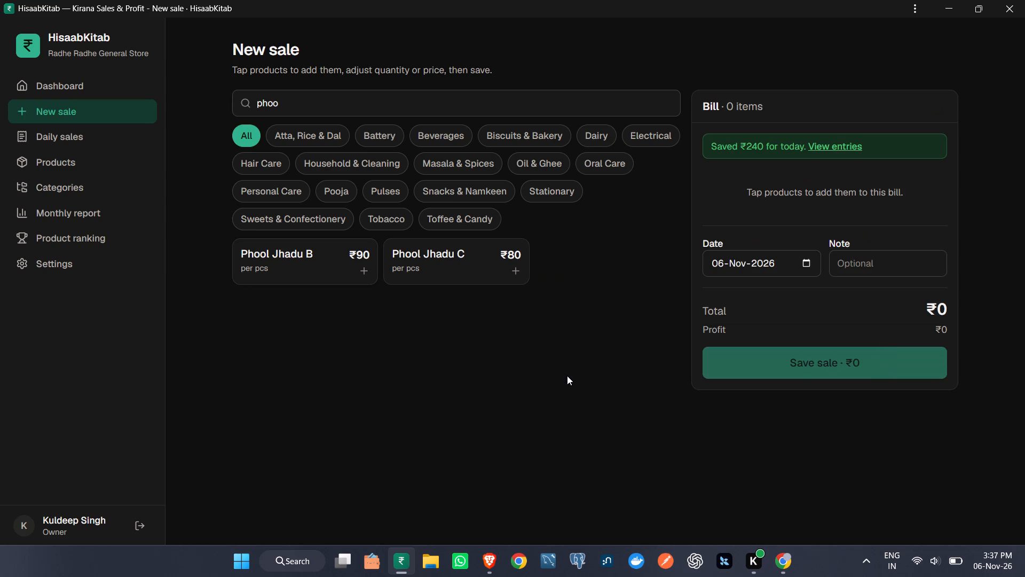
Open the daily sales for 06-Nov-2026 and examine the recorded sale entries and the per-product totals.
click(115, 144)
click(101, 141)
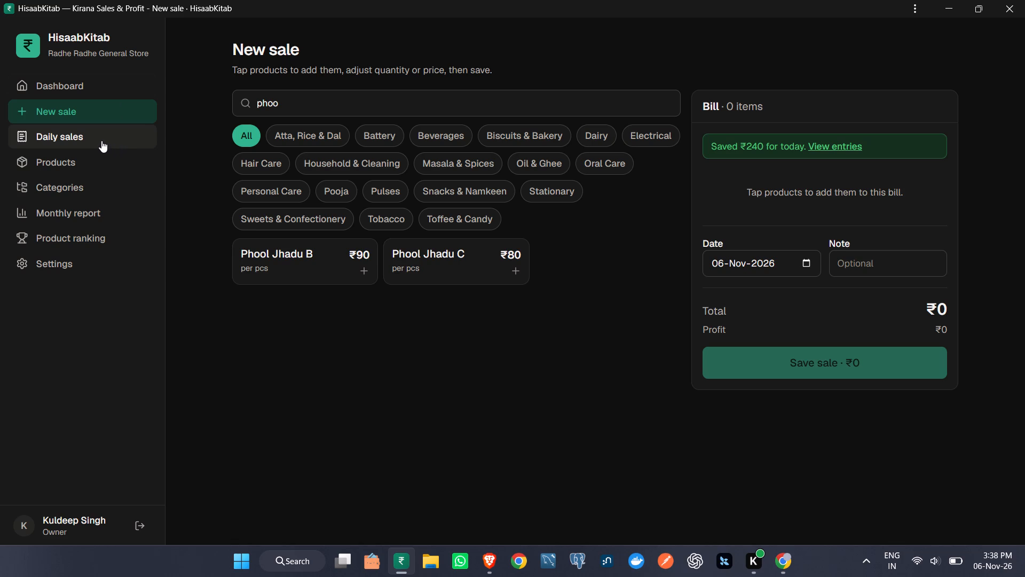
click(107, 137)
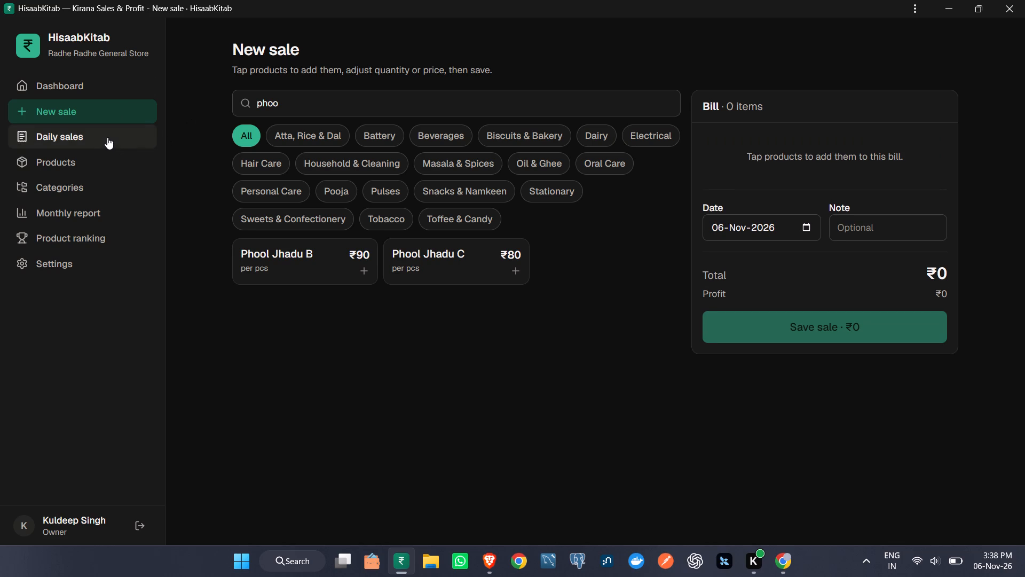
key(ctrl+r)
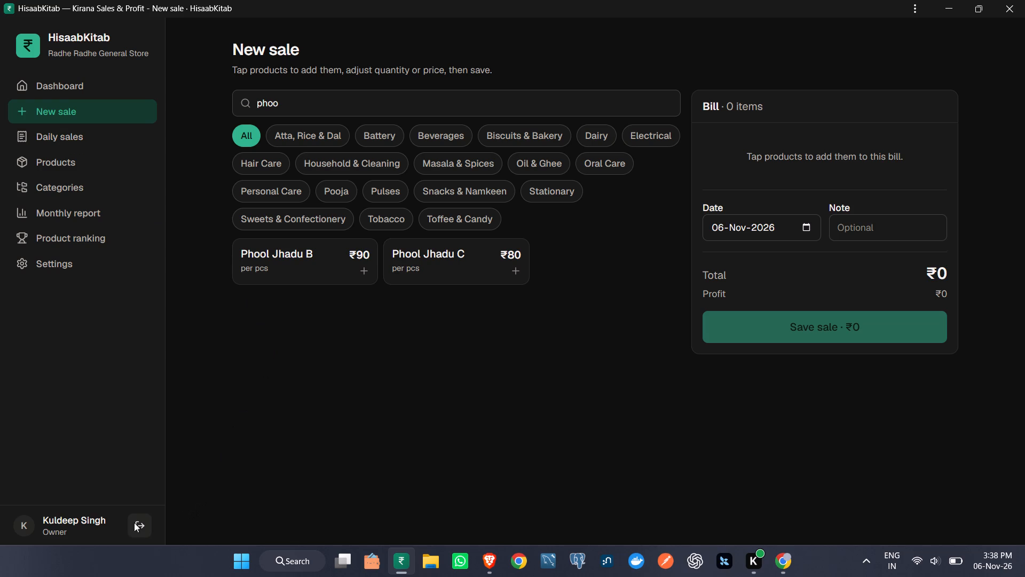
click(104, 139)
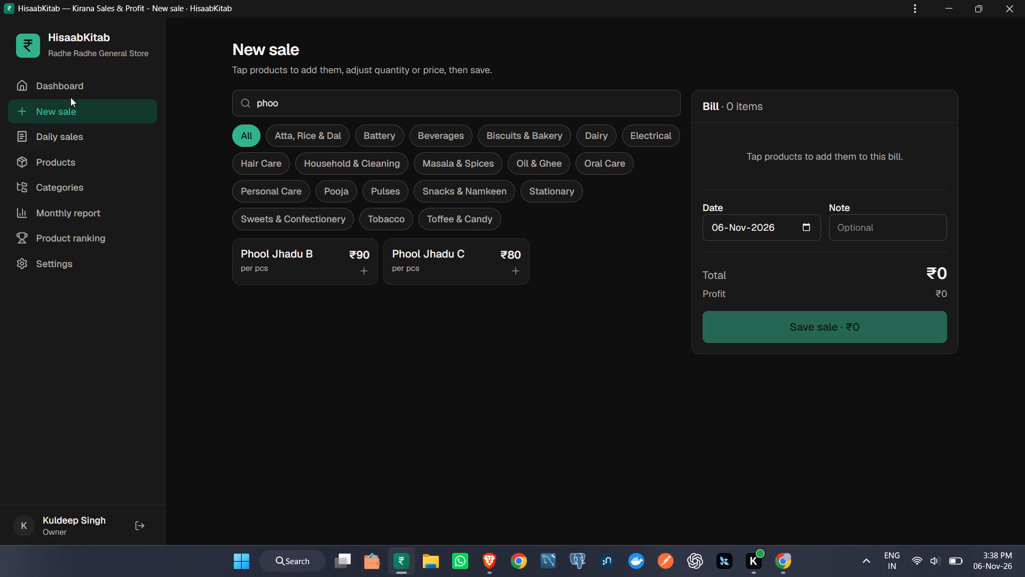
click(67, 86)
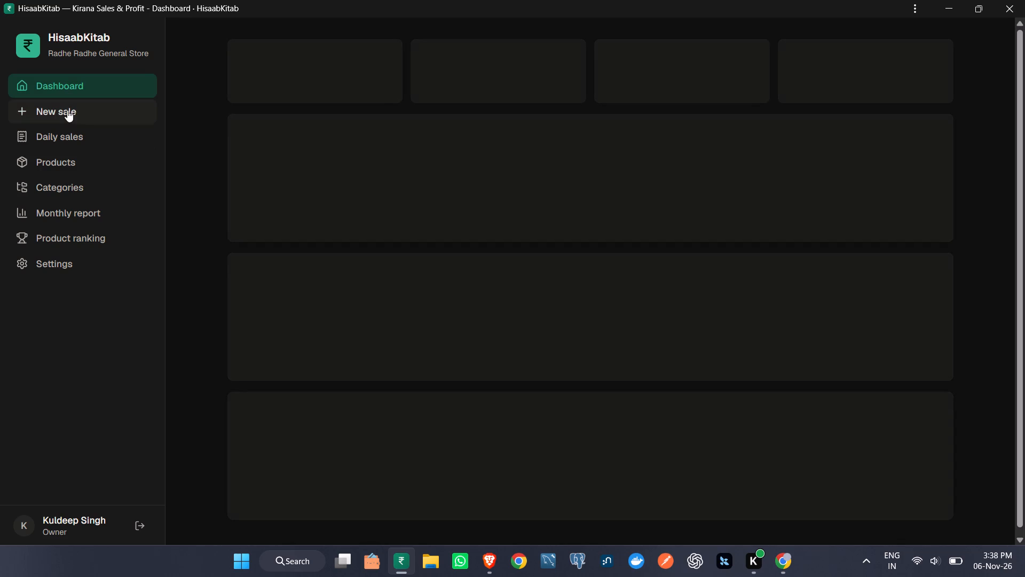
click(71, 134)
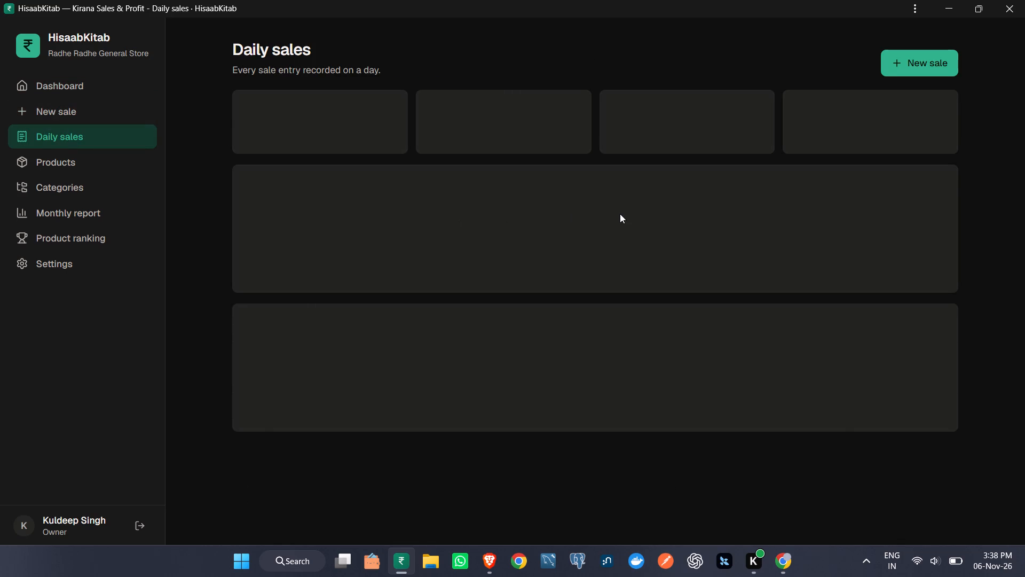
scroll(620, 214, down, 3)
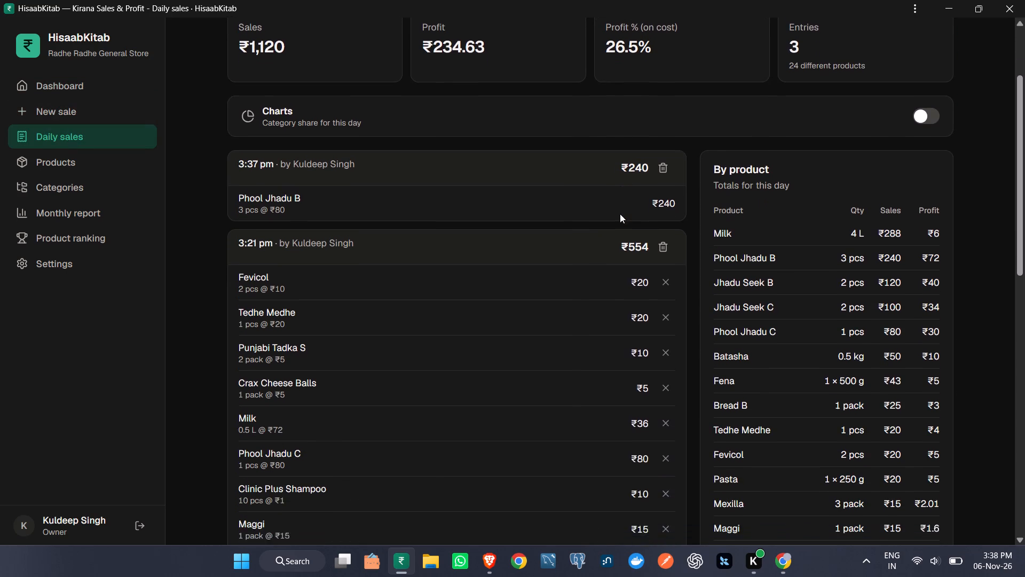
scroll(620, 214, down, 1)
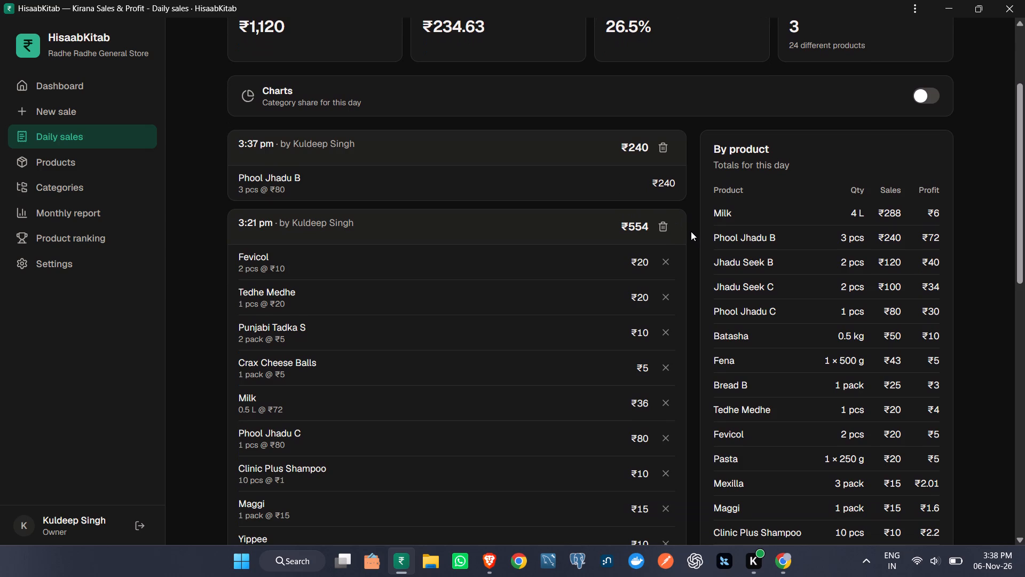
scroll(691, 231, down, 1)
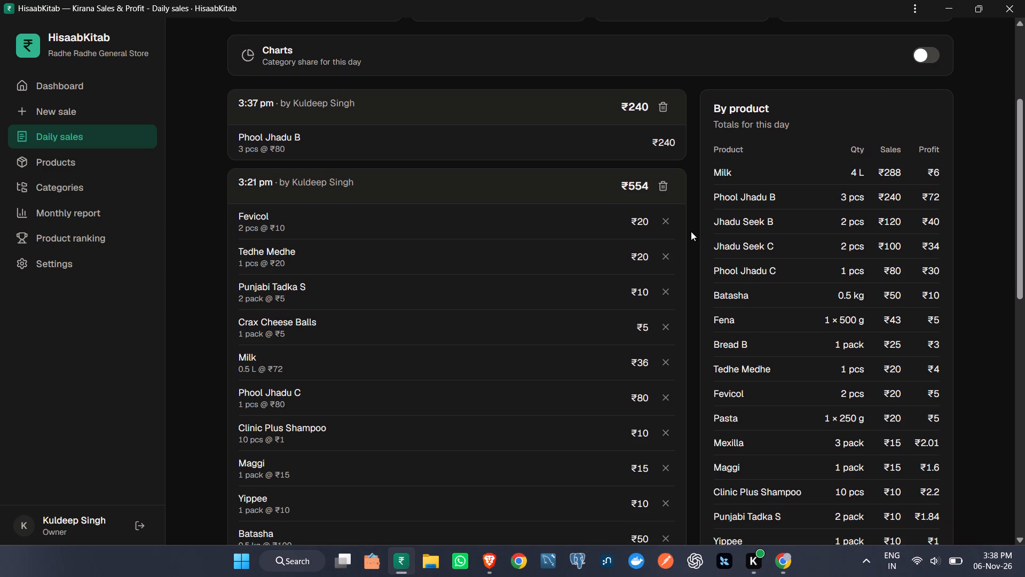
scroll(691, 231, down, 1)
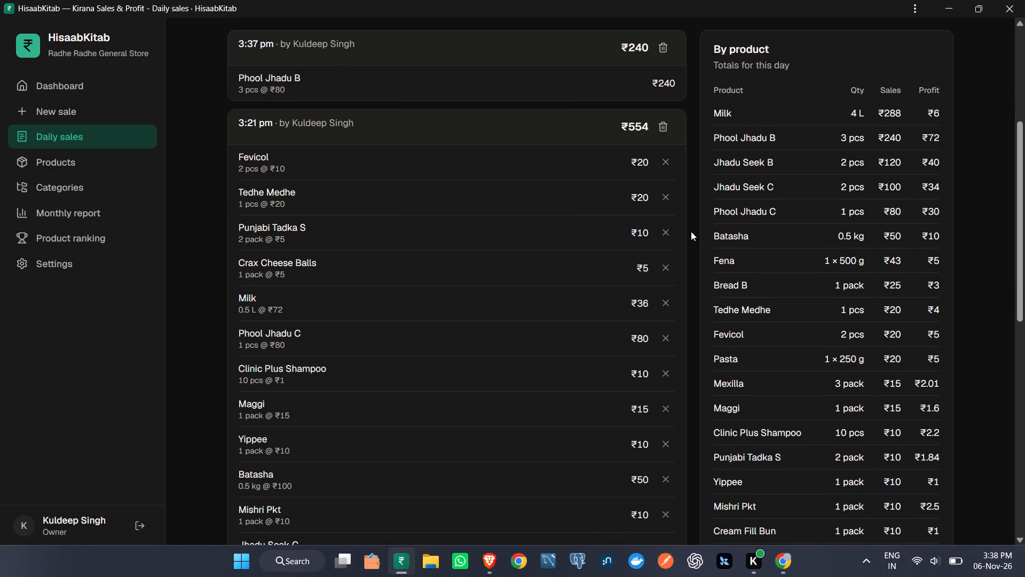
scroll(691, 231, down, 2)
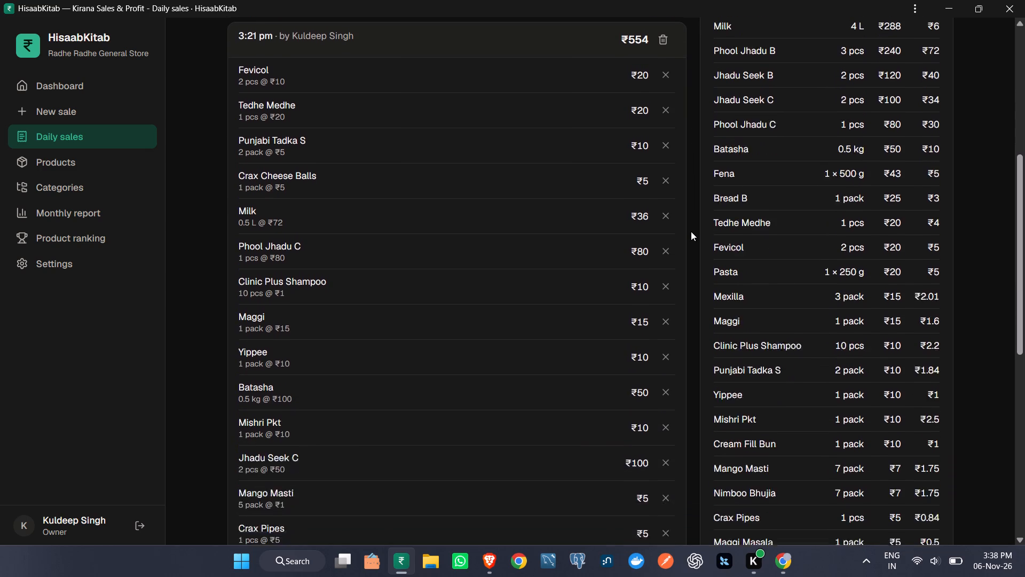
scroll(691, 231, down, 3)
scroll(691, 231, up, 1)
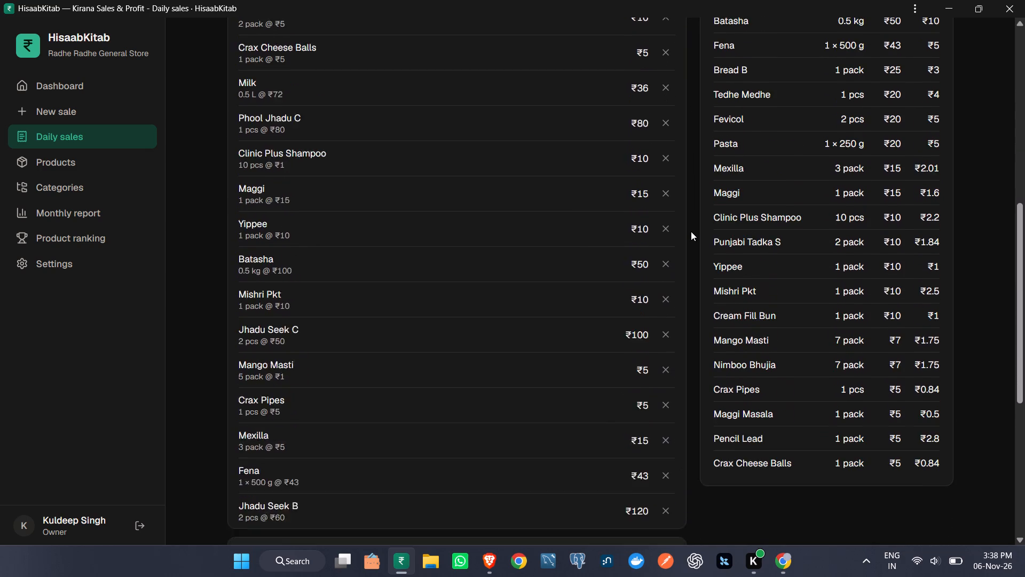
scroll(691, 231, up, 2)
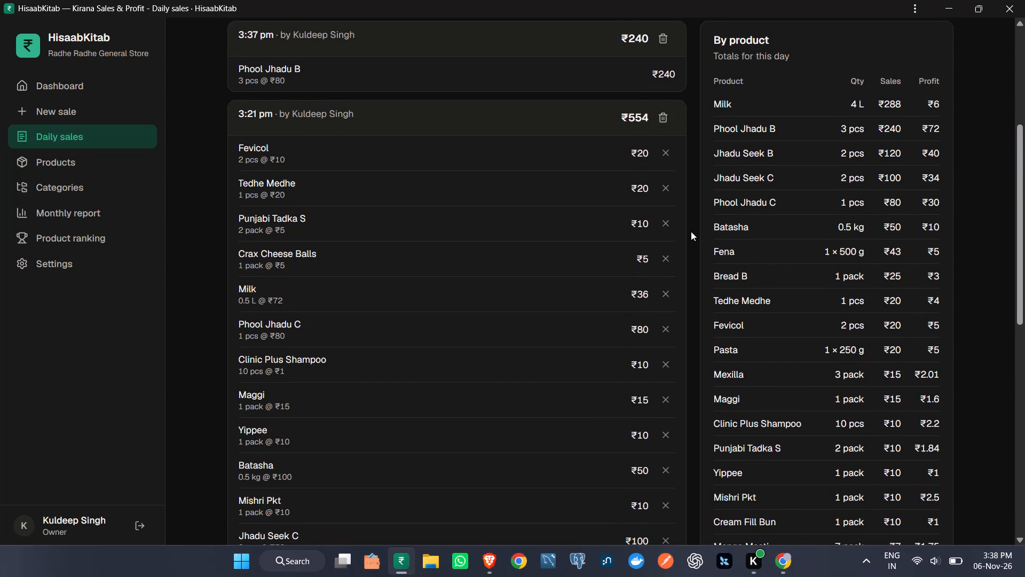
scroll(691, 231, up, 1)
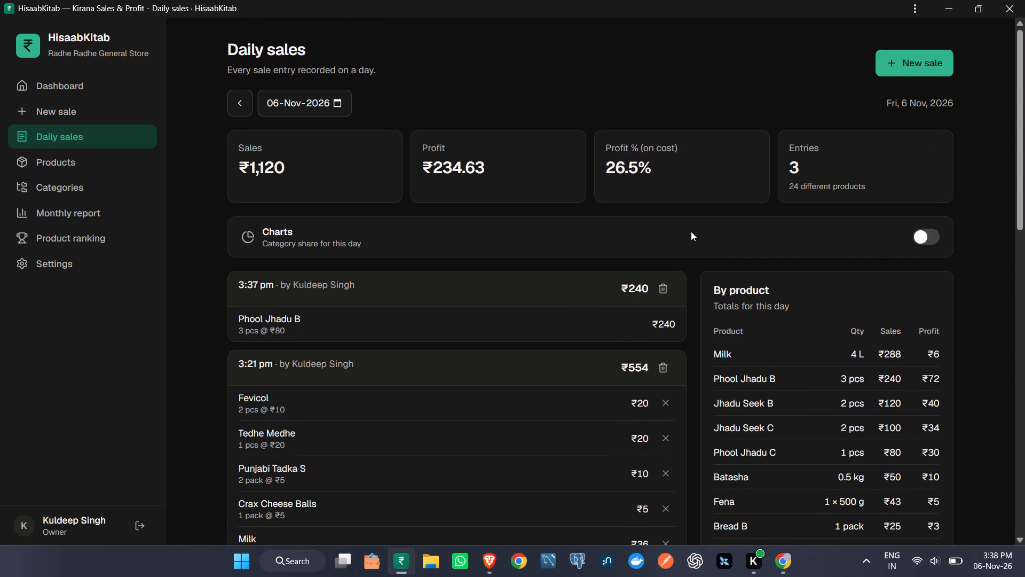
Turn on the charts for 06-Nov-2026 and examine the category share of the day's sales.
click(919, 237)
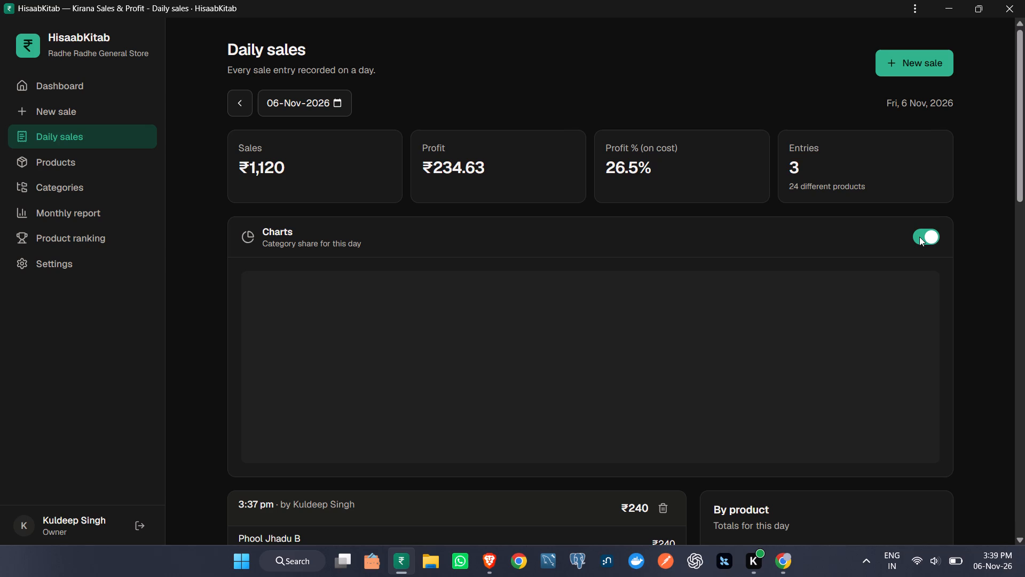
scroll(919, 237, down, 1)
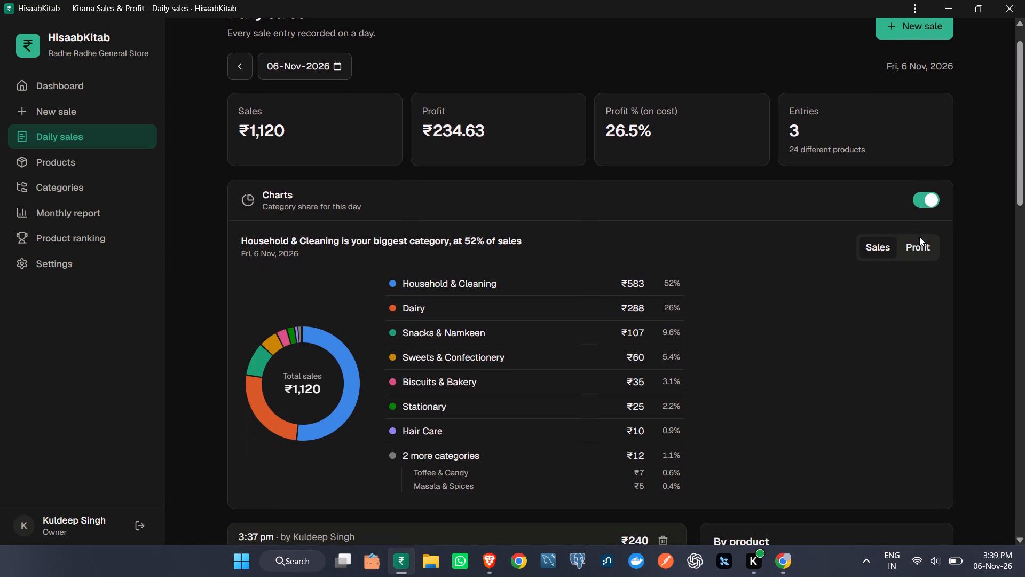
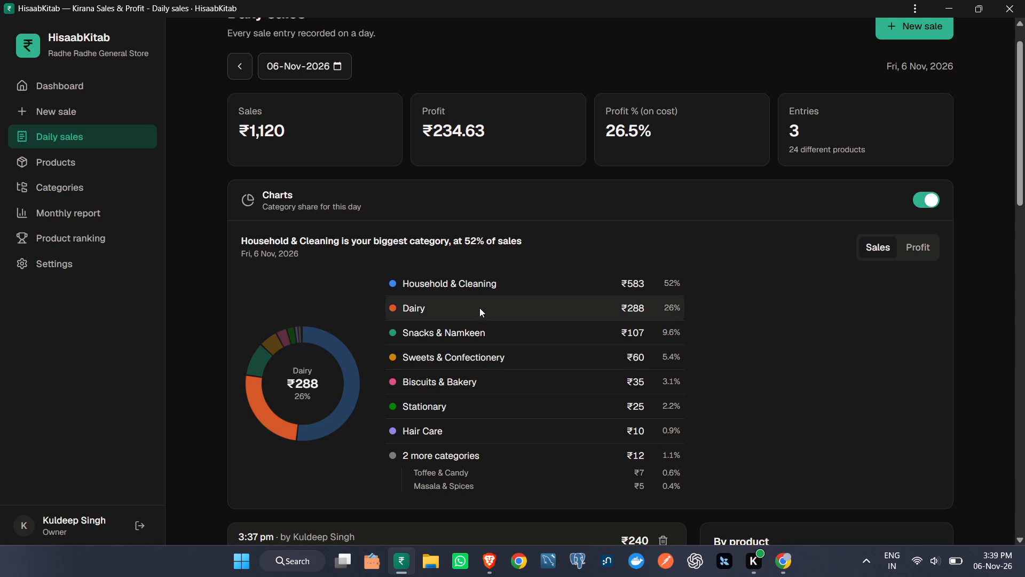
Compare the category share by profit and by sales in the charts for 06-Nov-2026, ending on the sales view.
click(800, 339)
click(916, 254)
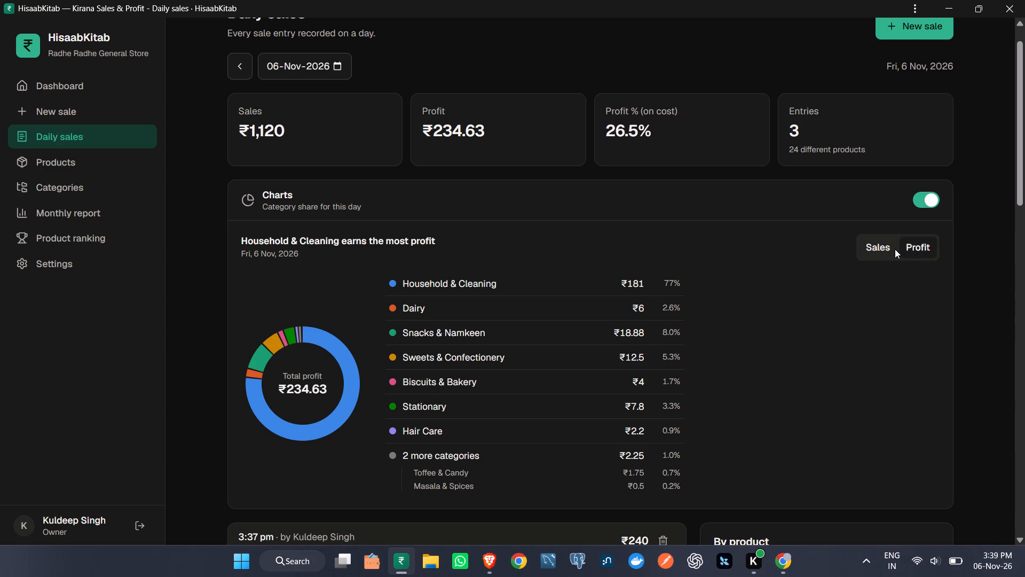
click(894, 248)
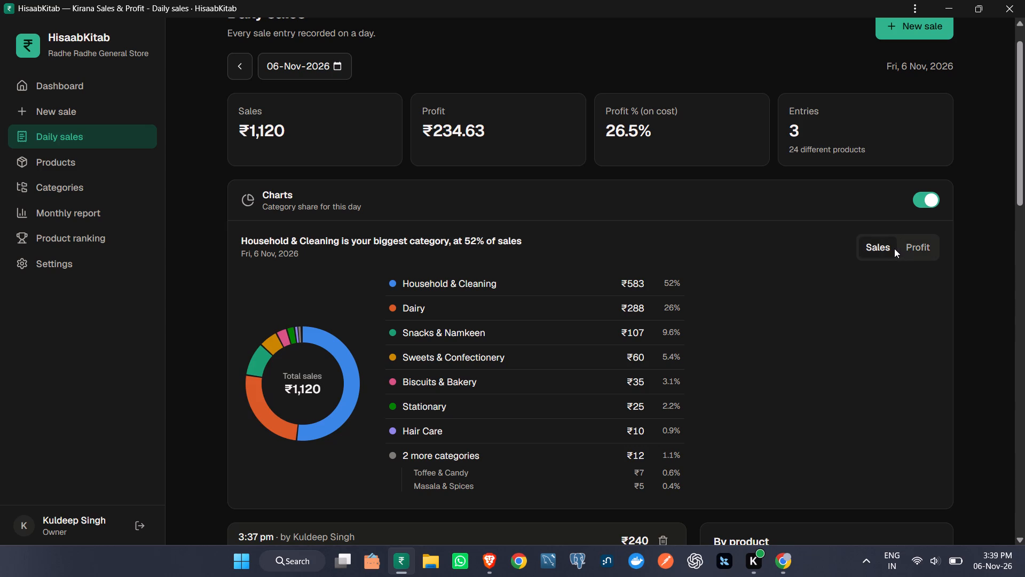
click(924, 243)
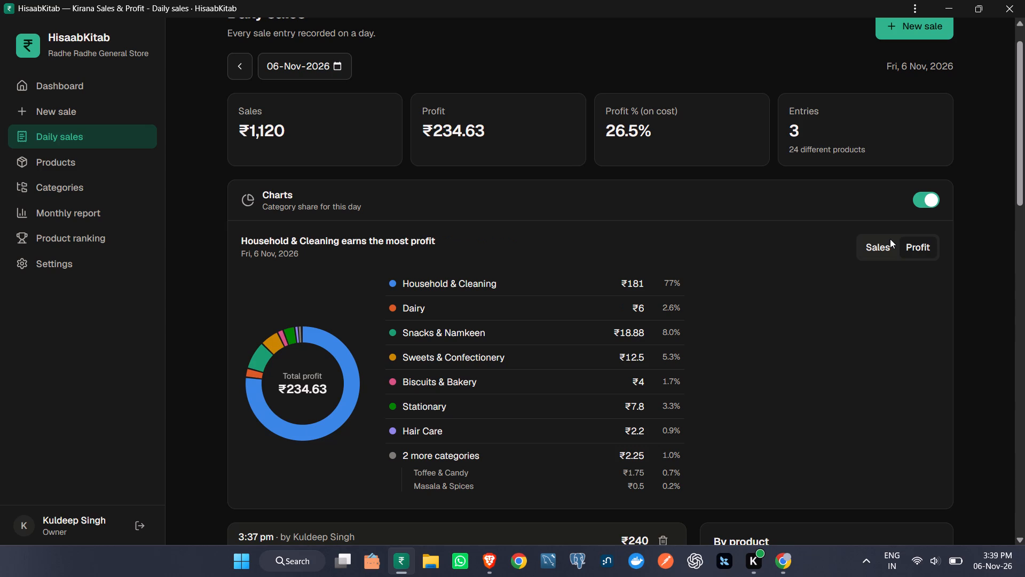
click(890, 239)
click(884, 259)
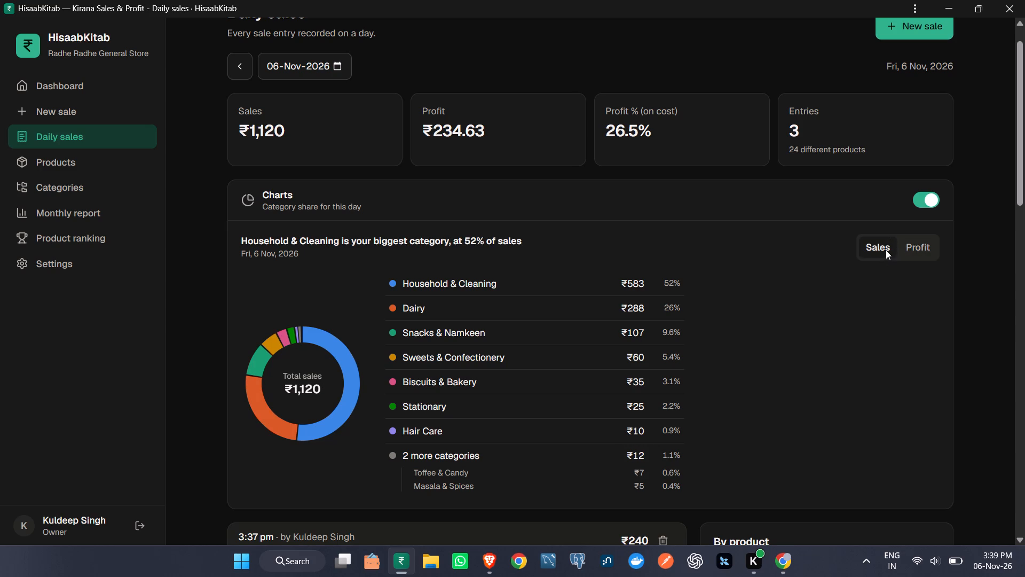
click(886, 250)
Turn off the category share charts for 06-Nov-2026 and look over the daily entries.
click(928, 196)
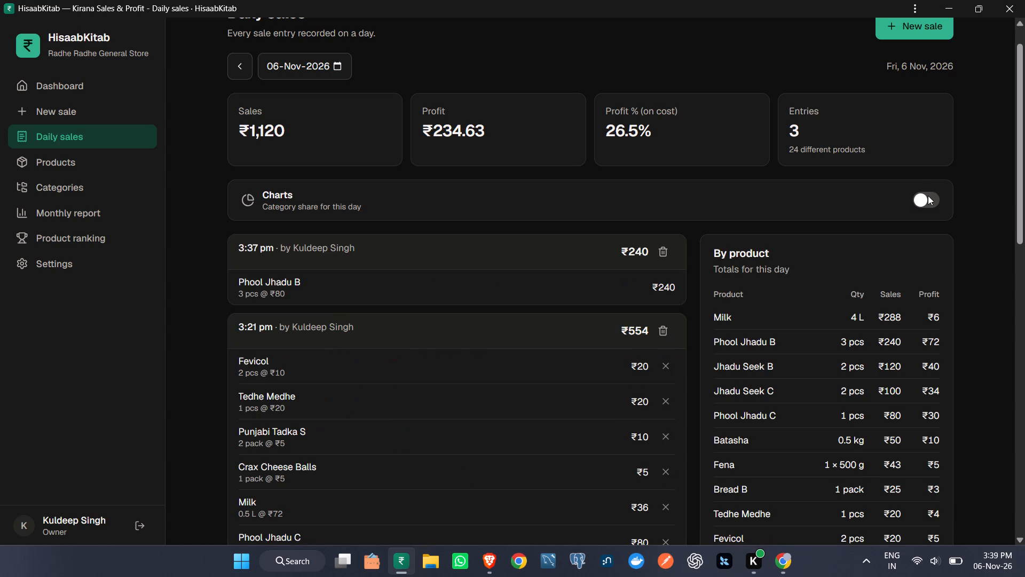
scroll(928, 196, down, 3)
scroll(928, 196, up, 6)
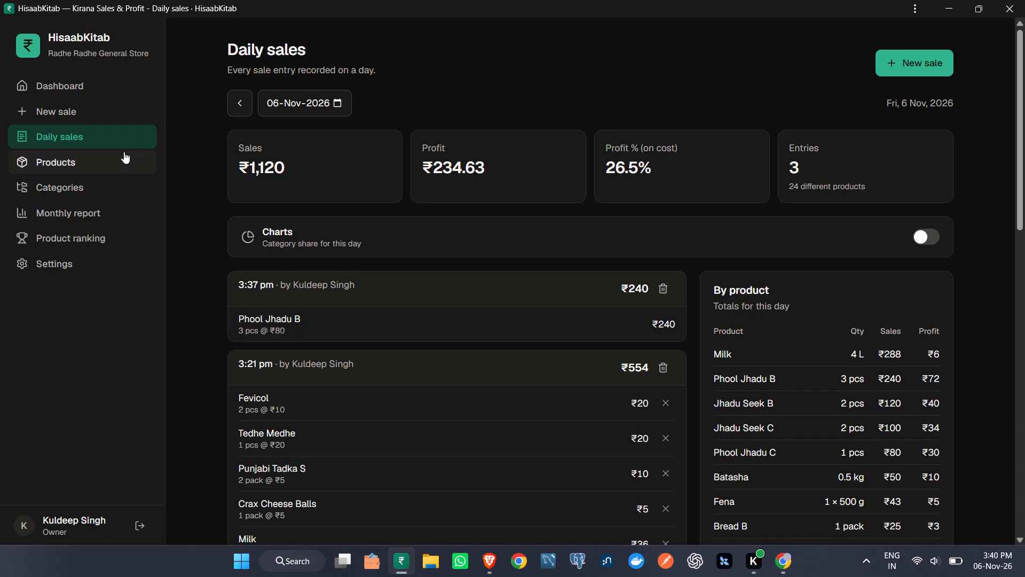
Try to go back to the previous day's sales from 06-Nov-2026, and reload the daily sales page.
click(242, 100)
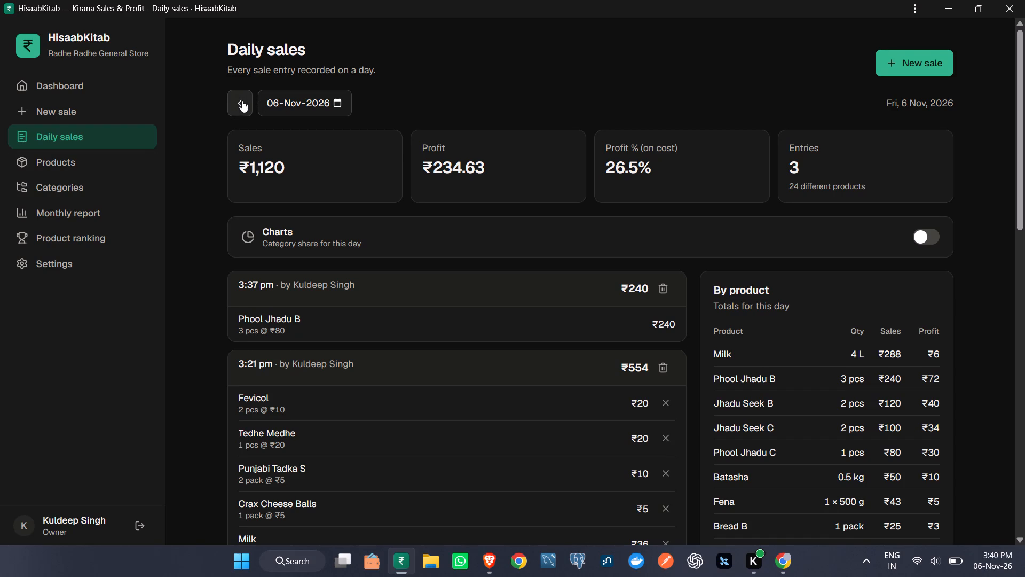
click(234, 107)
key(ctrl+r)
Close the HisaabKitab app.
key(alt+F4)
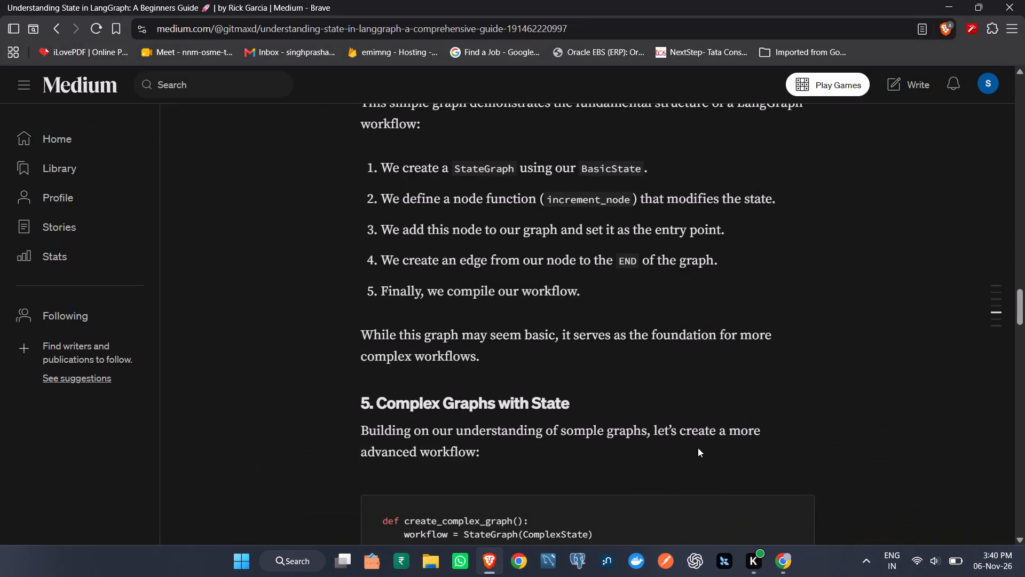